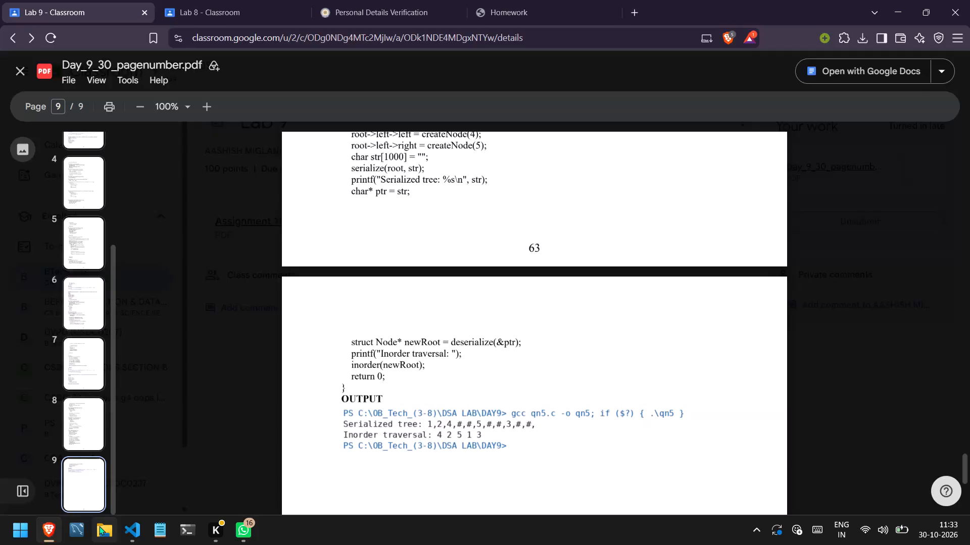
In File Explorer, open Assignment_Index from the DSA LAB folder's Assignment pdfs subfolder, view its index table, and close it.
left_click(99, 526)
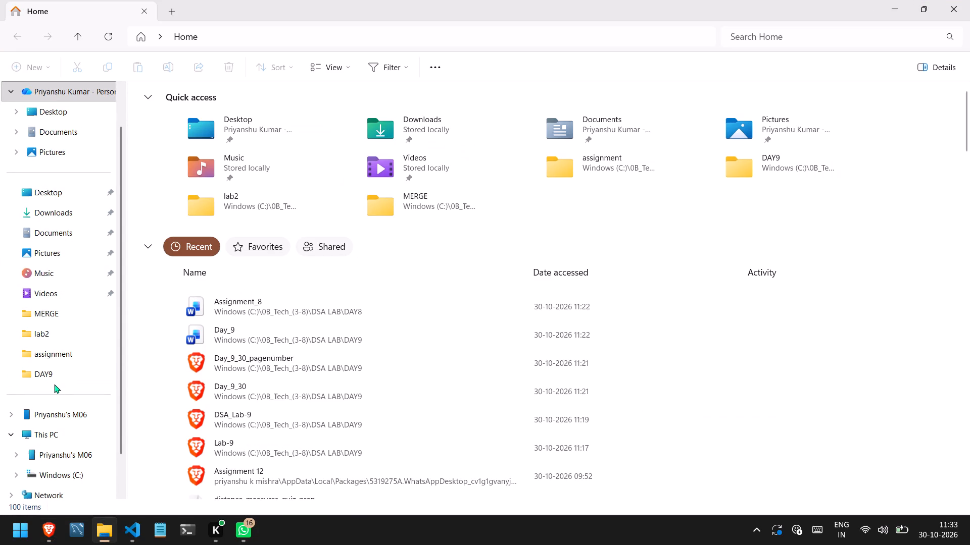
left_click_drag(54, 384, 66, 380)
left_click(66, 380)
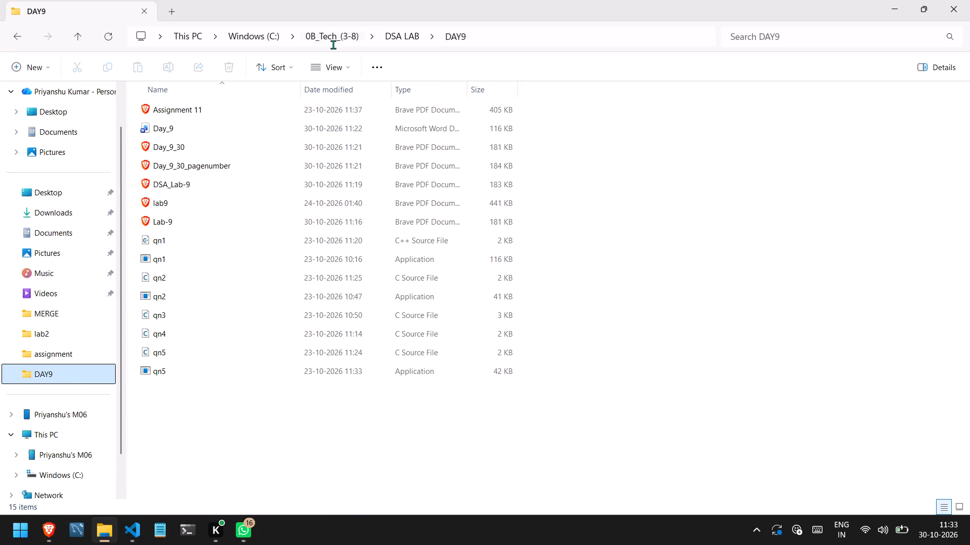
left_click(392, 36)
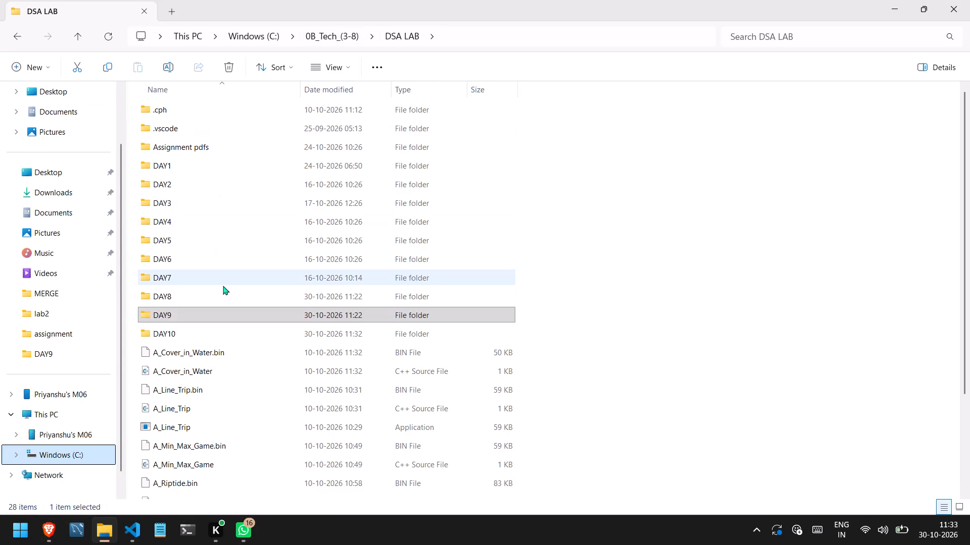
scroll(223, 292, "down", 2)
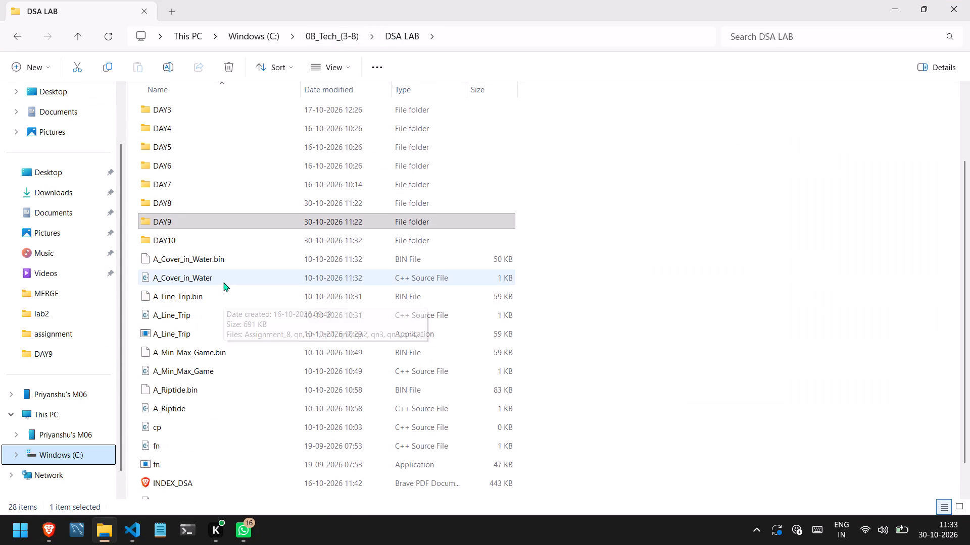
scroll(223, 282, "down", 1)
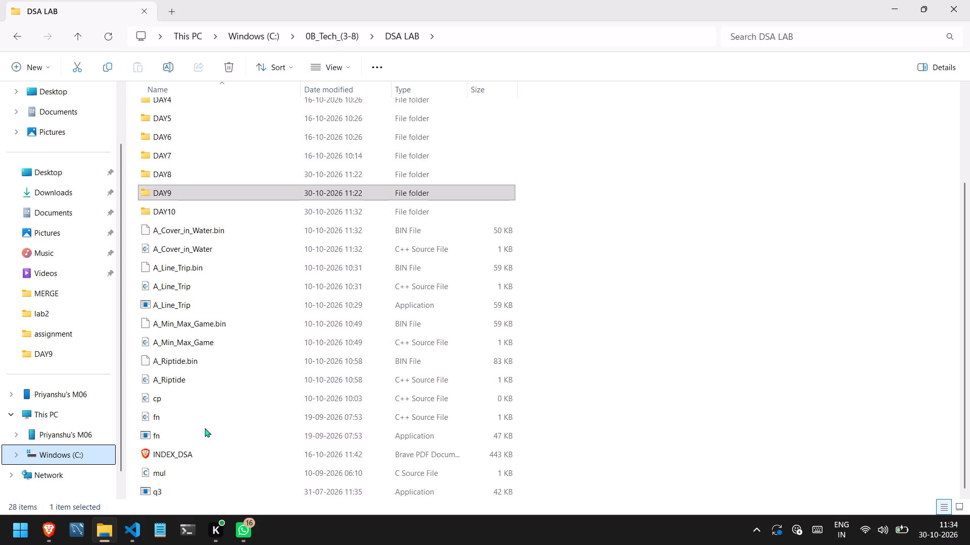
scroll(205, 428, "up", 6)
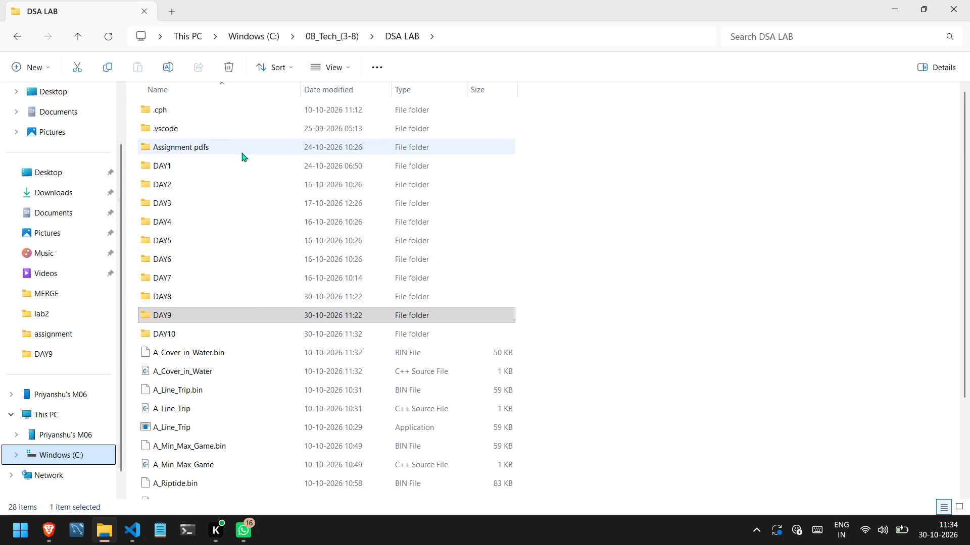
double_click(241, 152)
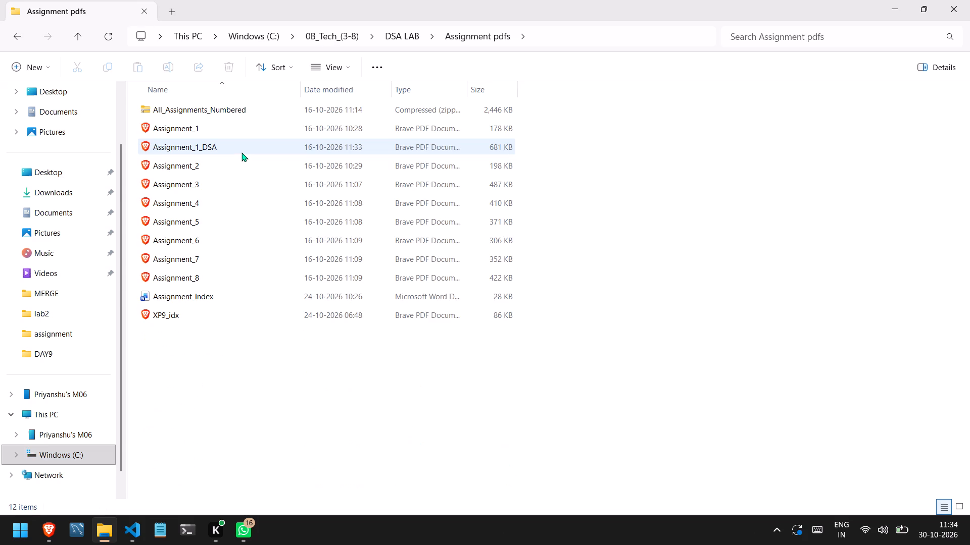
scroll(241, 152, "right", 2)
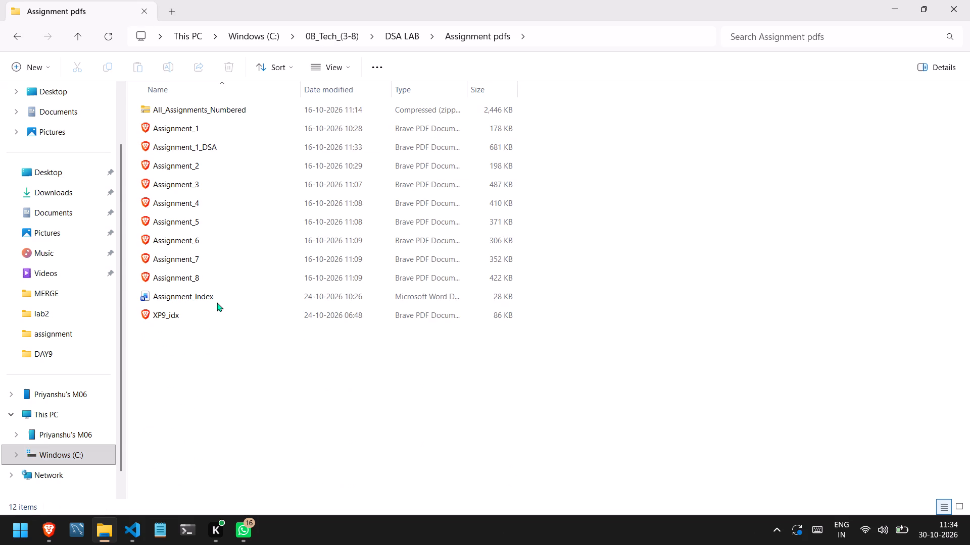
double_click(217, 302)
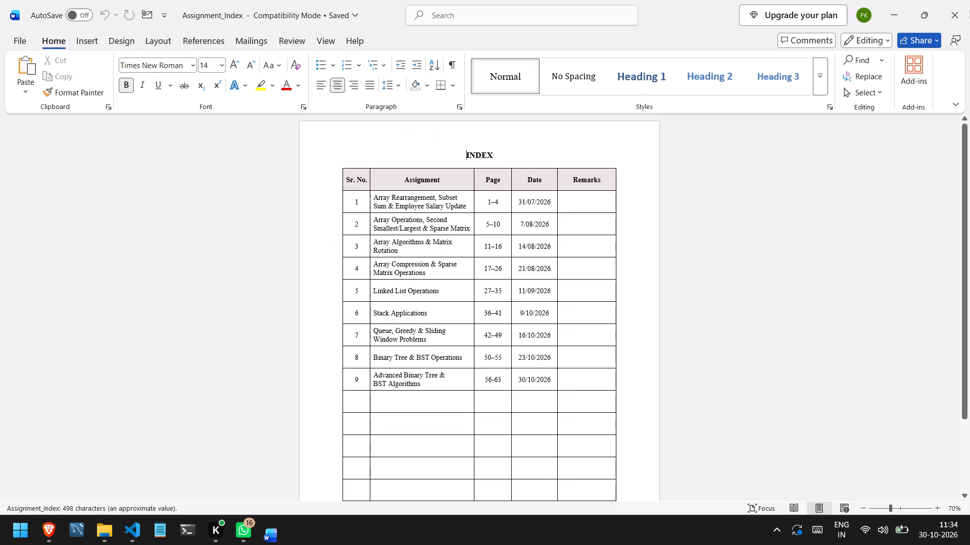
left_click(961, 6)
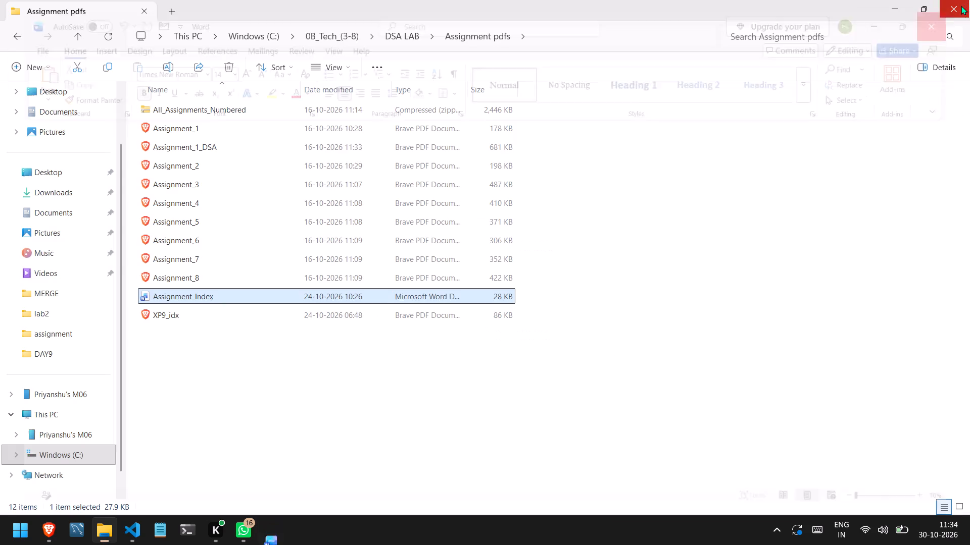
Check the files in the DAY1 folder of DSA LAB and return to the parent folder.
scroll(440, 267, "right", 4)
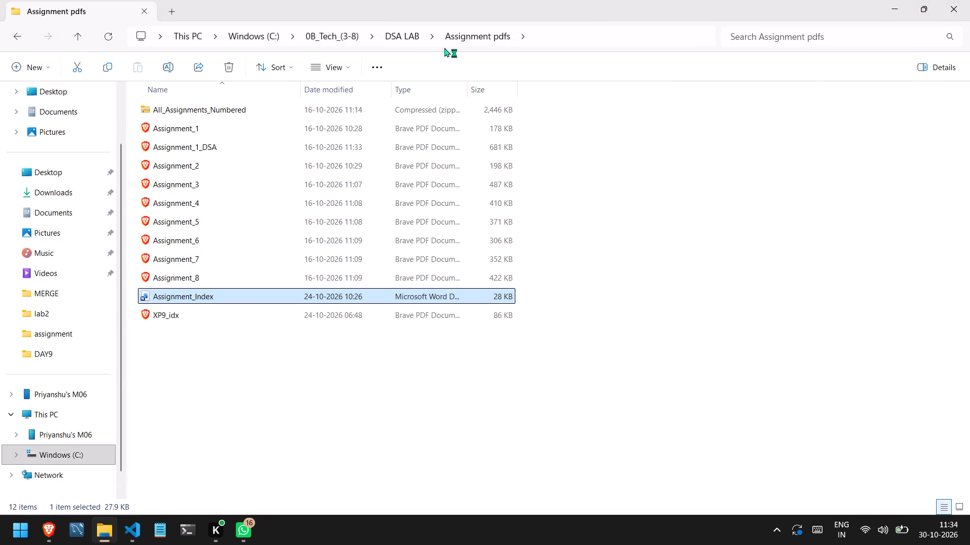
key("BackSpace")
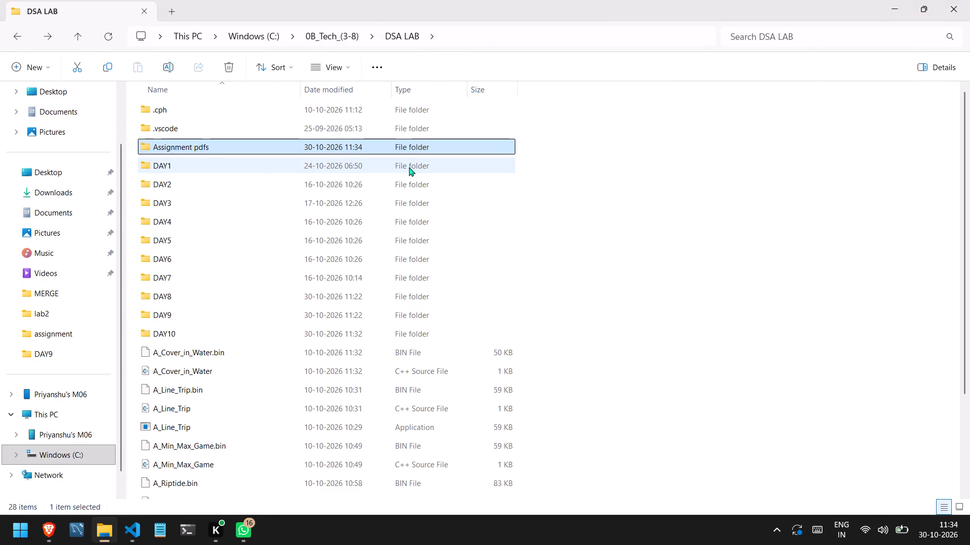
double_click(409, 168)
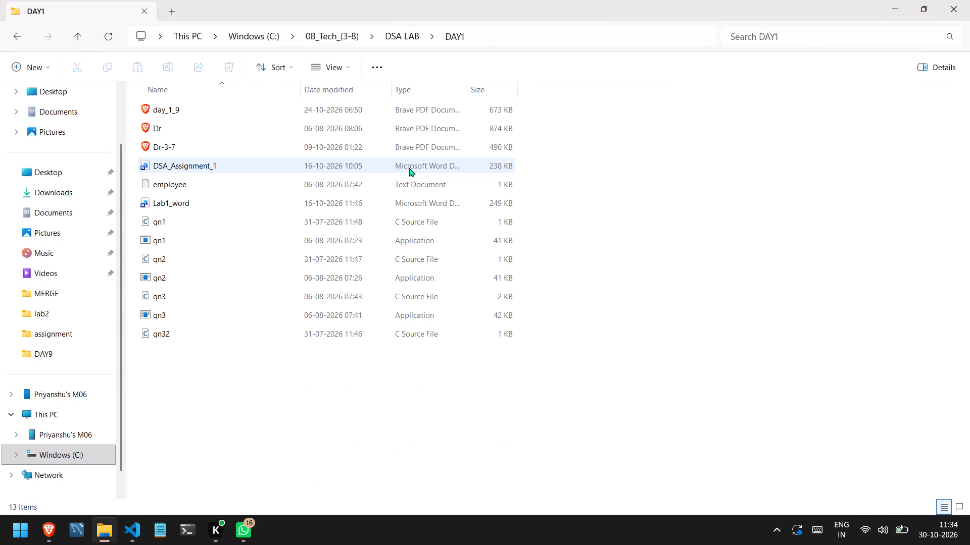
key("BackSpace")
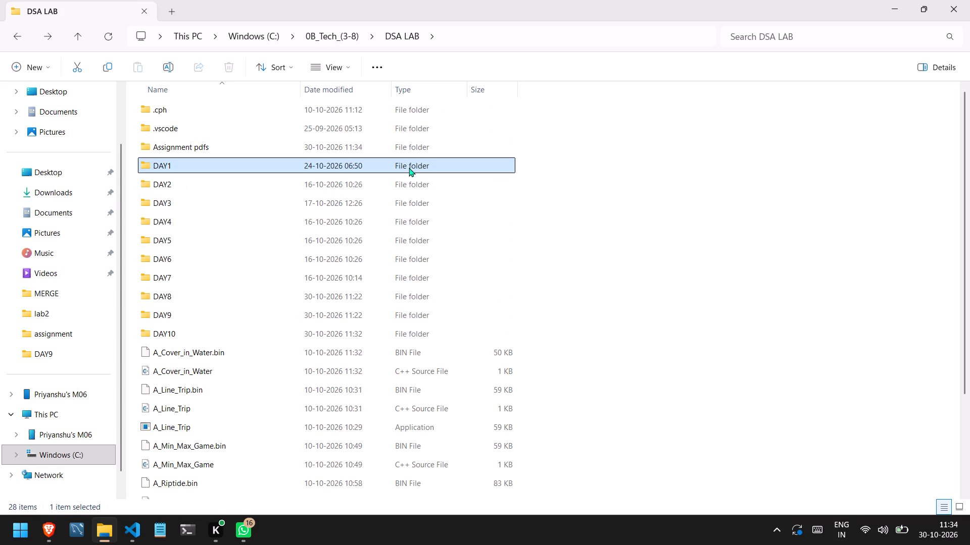
Open the INDEX_DSA PDF from DSA LAB and examine its cover page and the start of Assignment 4.
scroll(382, 215, "down", 3)
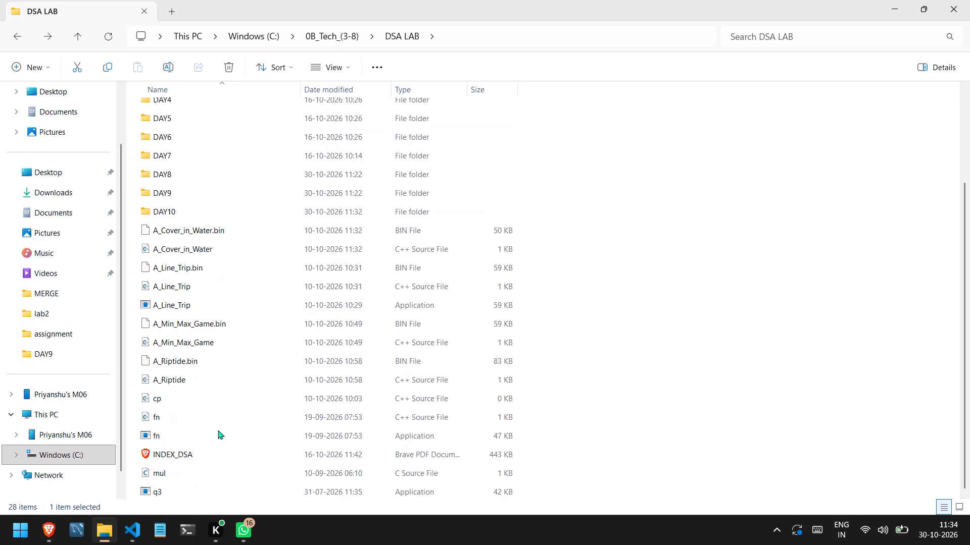
double_click(211, 452)
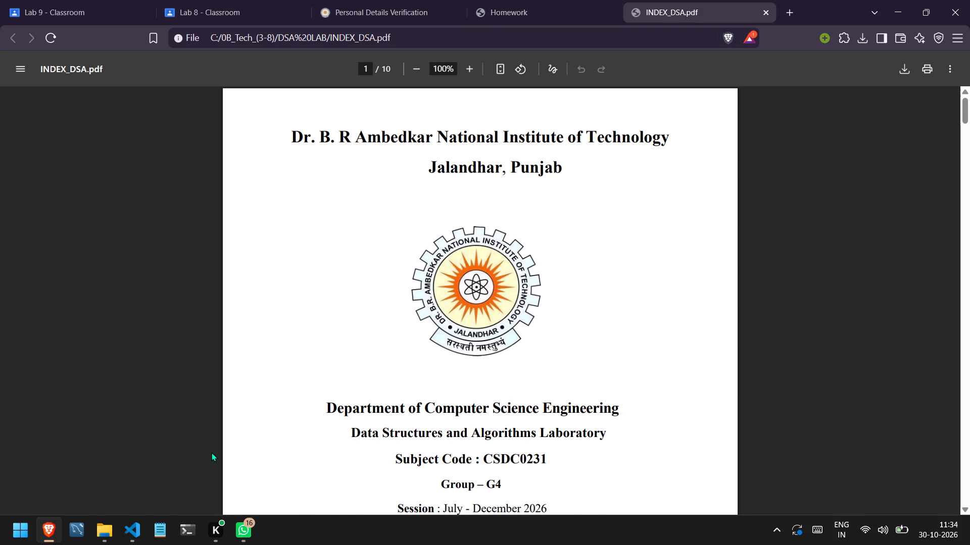
scroll(211, 452, "down", 4)
scroll(211, 452, "up", 4)
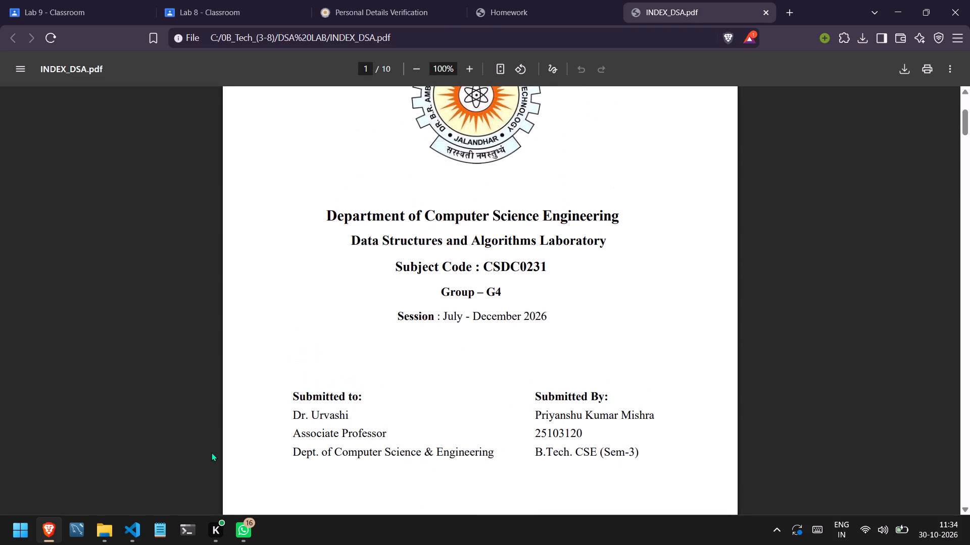
scroll(211, 452, "up", 3)
scroll(211, 452, "down", 3)
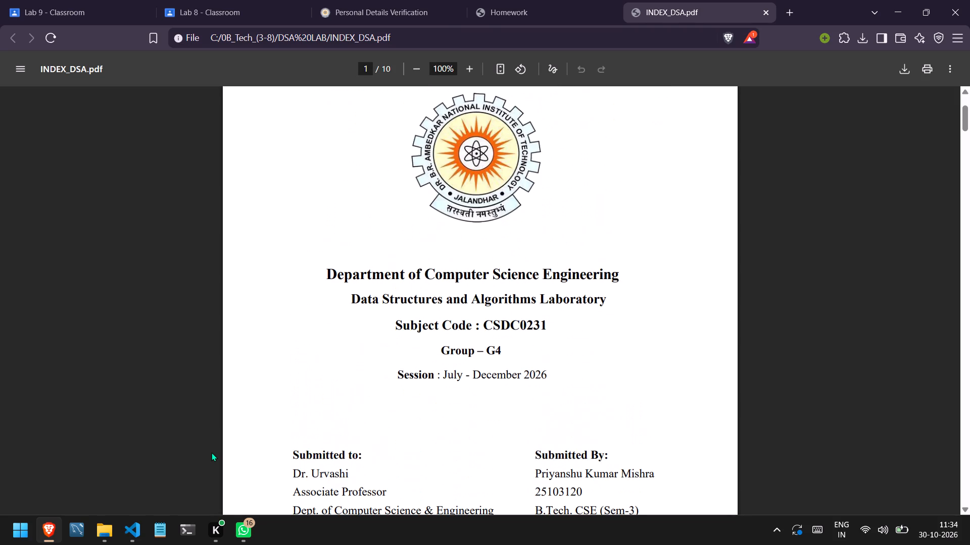
scroll(211, 452, "down", 4)
scroll(211, 452, "up", 3)
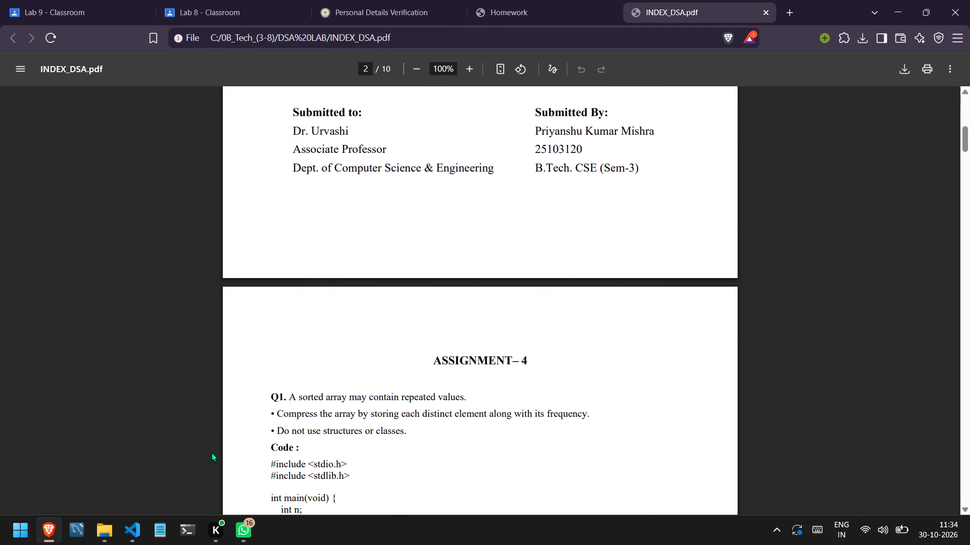
scroll(211, 452, "up", 4)
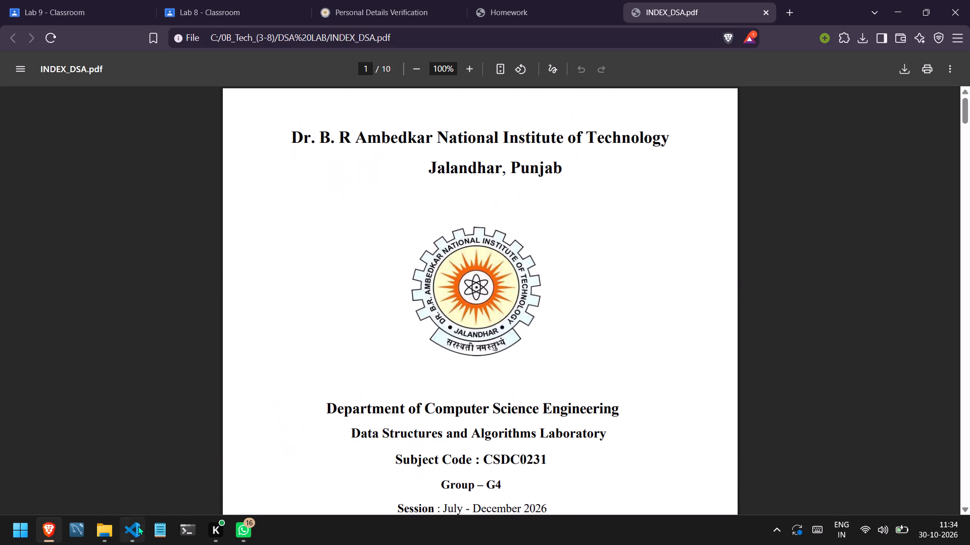
scroll(454, 389, "down", 1)
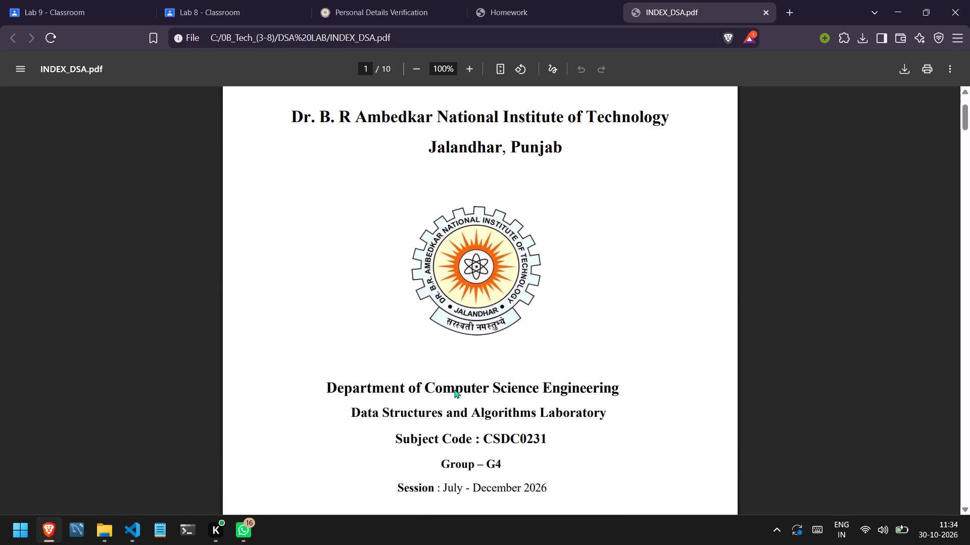
scroll(454, 389, "down", 3)
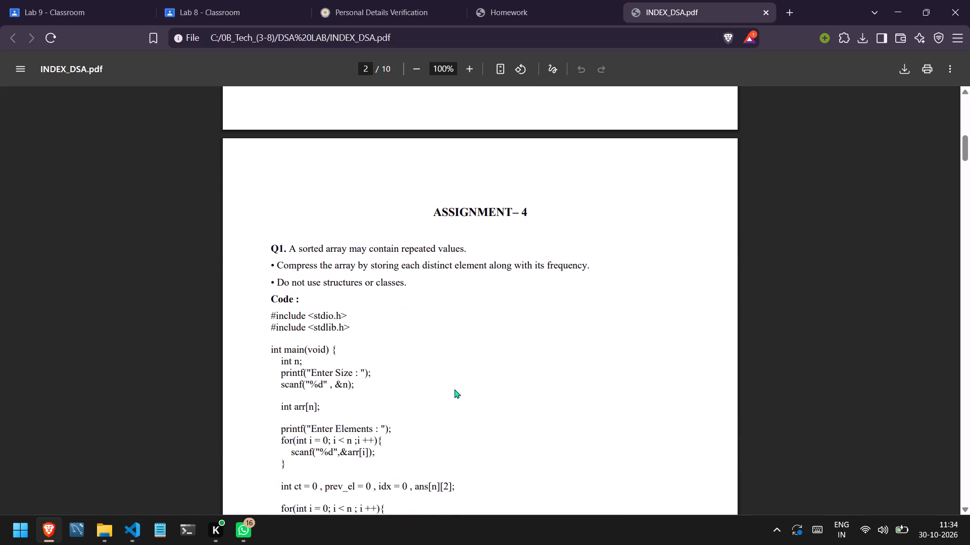
scroll(454, 389, "down", 1)
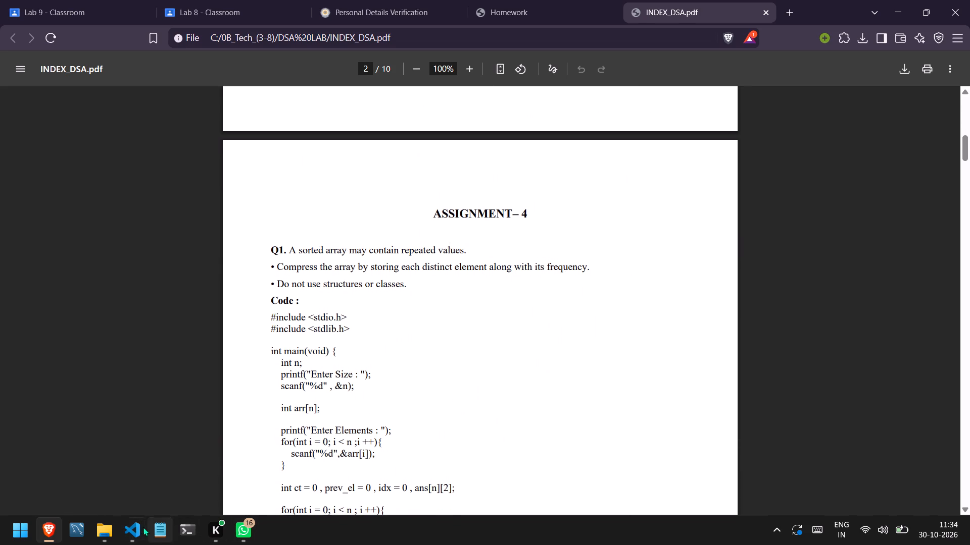
Return to File Explorer and open the Experiment_4 Word document from the DAY4 folder of DSA LAB.
left_click(135, 527)
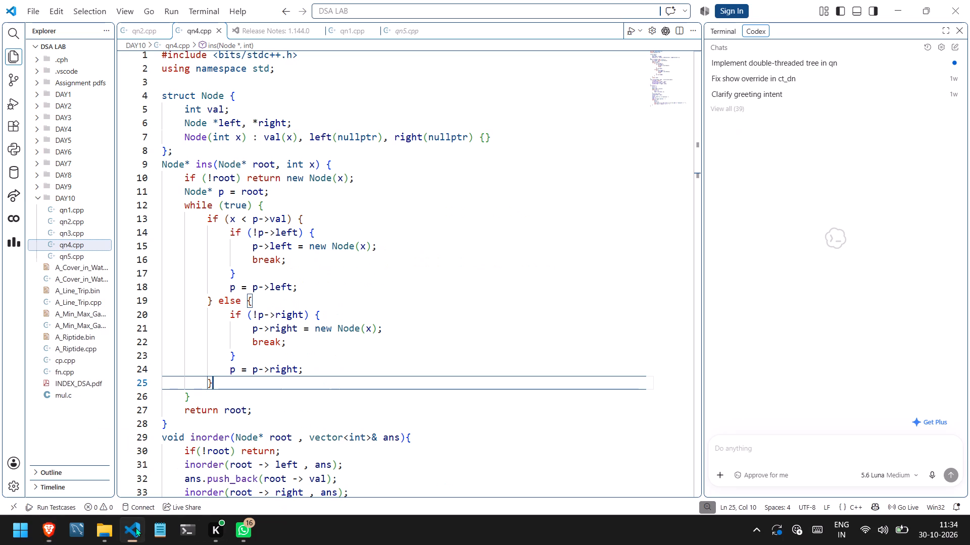
left_click(101, 527)
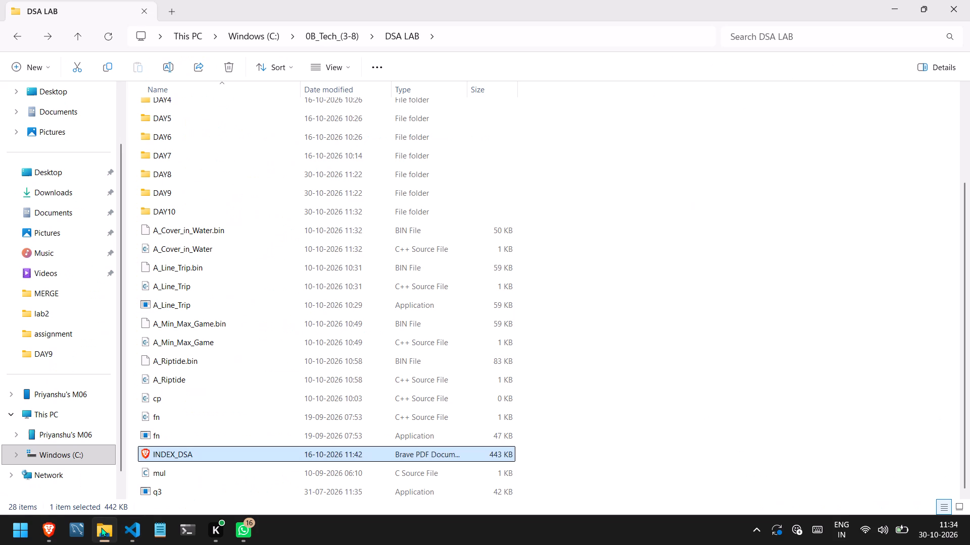
left_click(220, 107)
left_click_drag(220, 107, 217, 102)
double_click(217, 102)
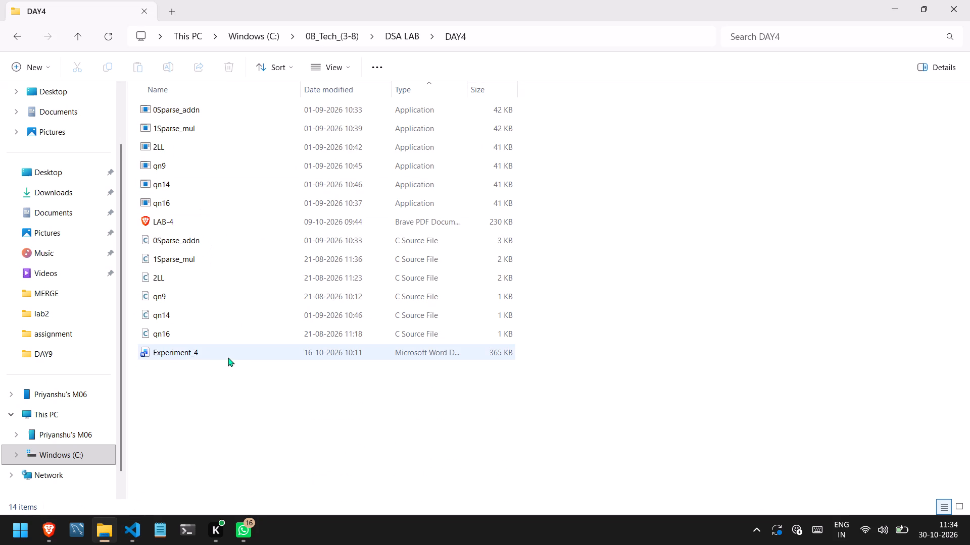
double_click(228, 357)
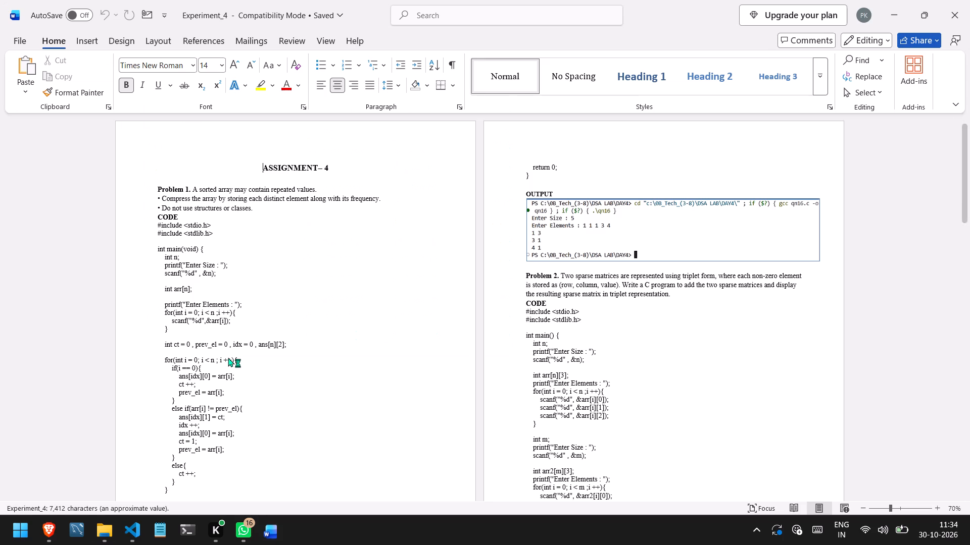
Try to undo earlier edits in Experiment_4 and look through the document's pages from the Assignment 4 heading onward.
scroll(228, 357, "up", 20)
scroll(228, 357, "up", 7)
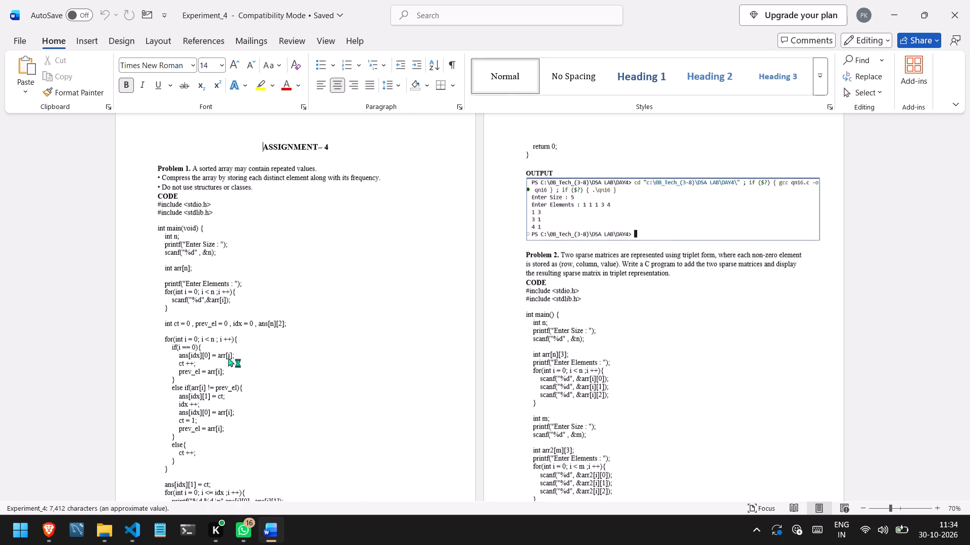
scroll(228, 357, "up", 1)
key("ctrl+z")
key("ctrl+z")
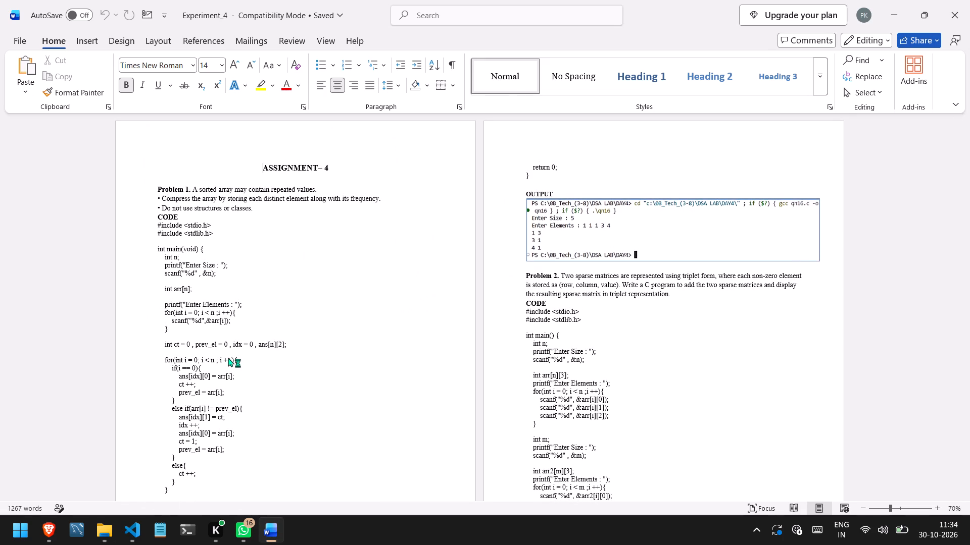
key("ctrl+z")
scroll(228, 357, "down", 6)
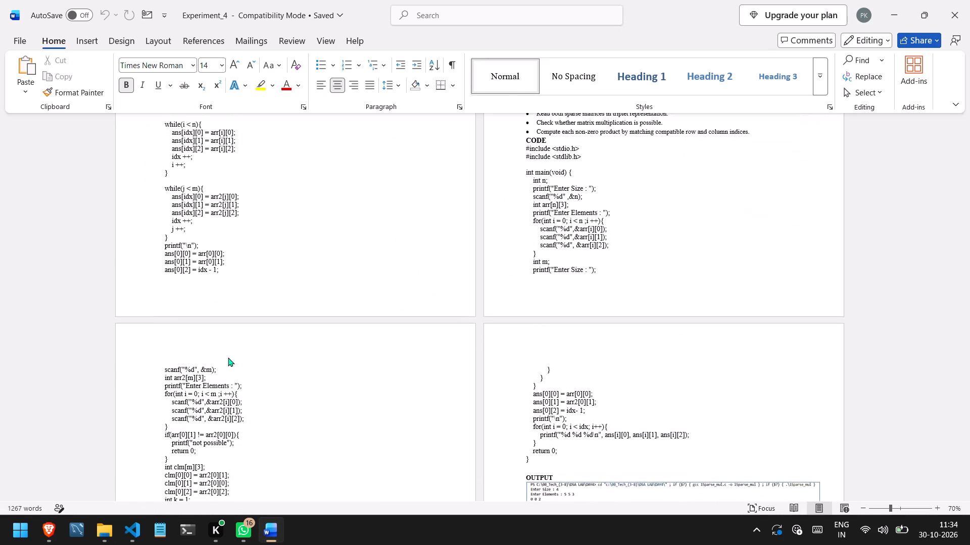
scroll(228, 357, "up", 11)
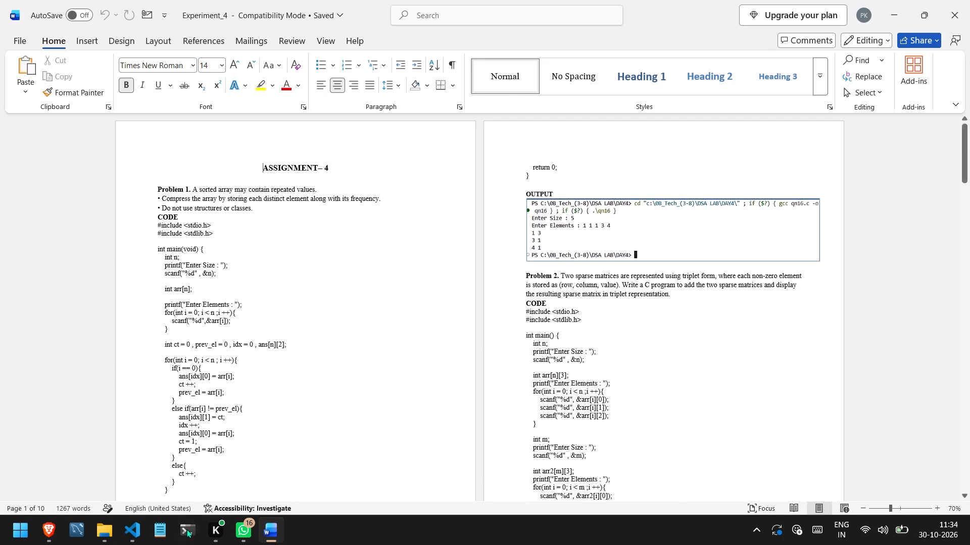
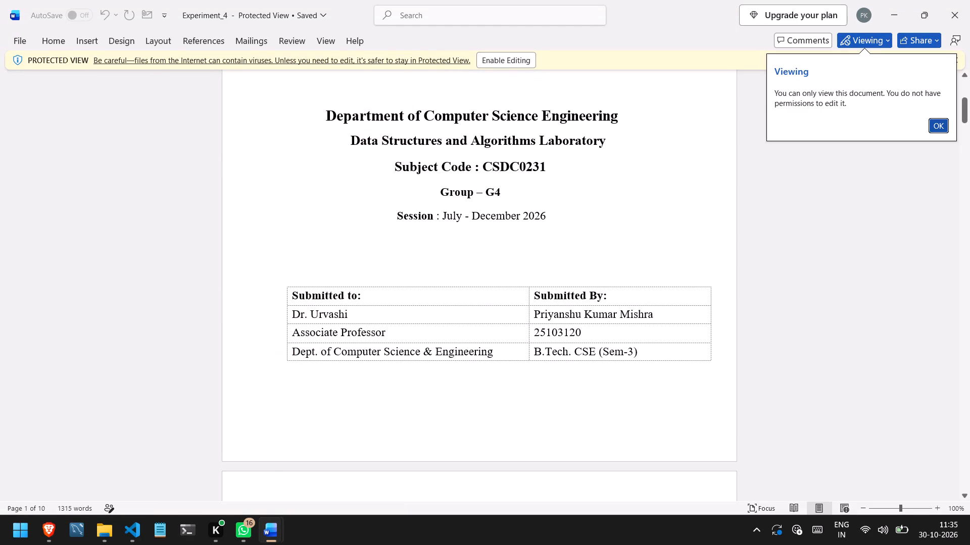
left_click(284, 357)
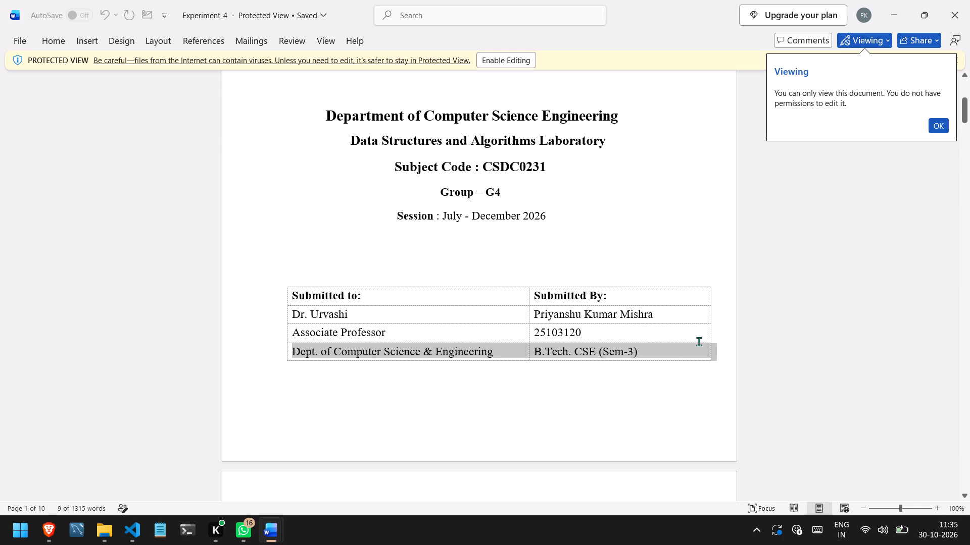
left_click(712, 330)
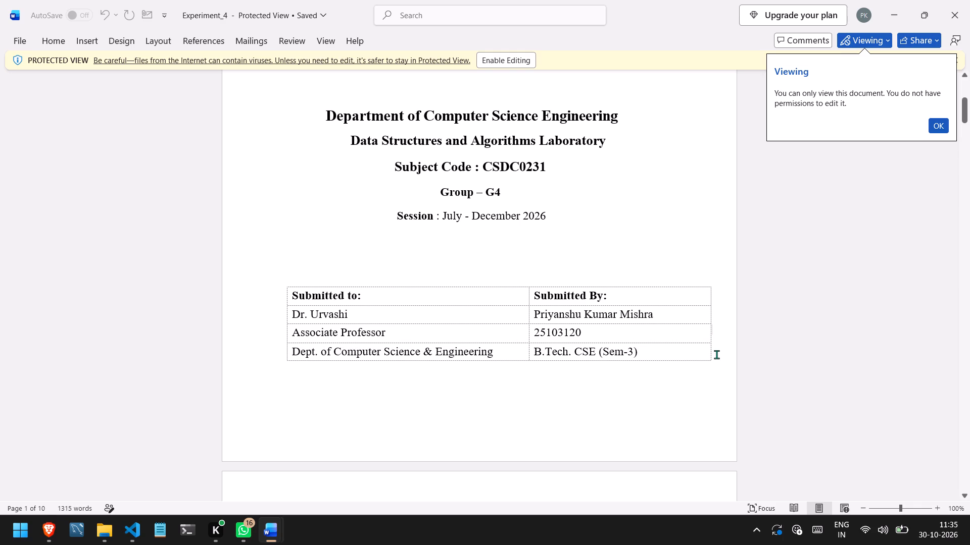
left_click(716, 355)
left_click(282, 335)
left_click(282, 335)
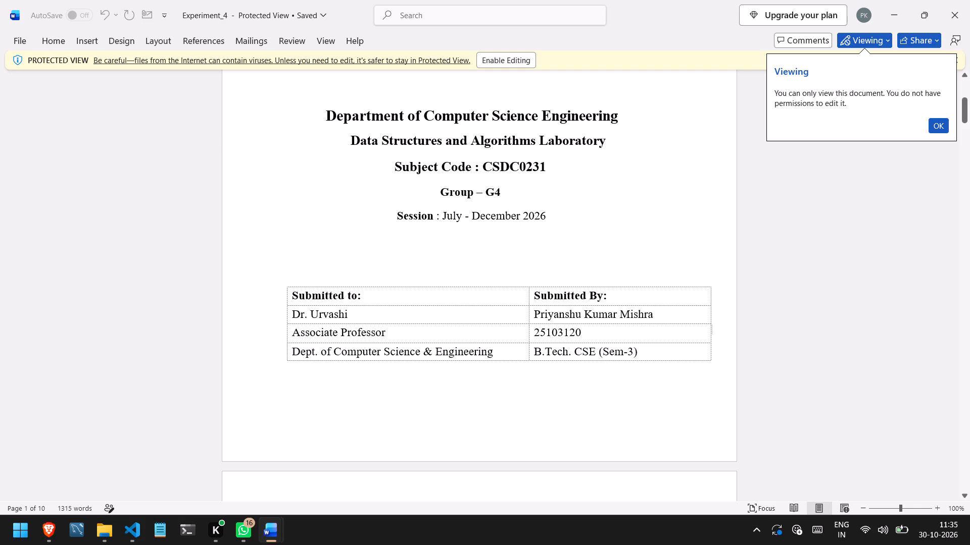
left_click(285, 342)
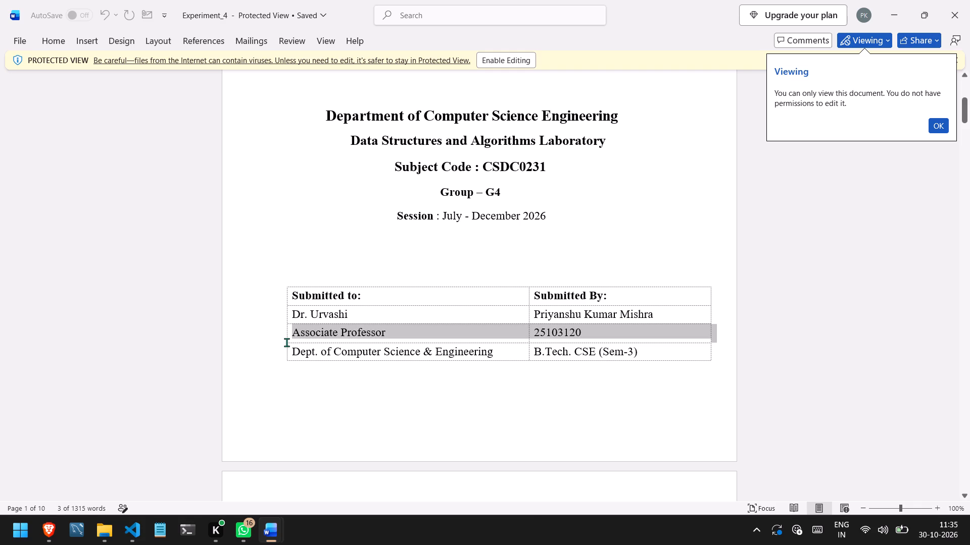
Enable editing of the protected Experiment_4 document.
left_click(286, 342)
left_click(482, 296)
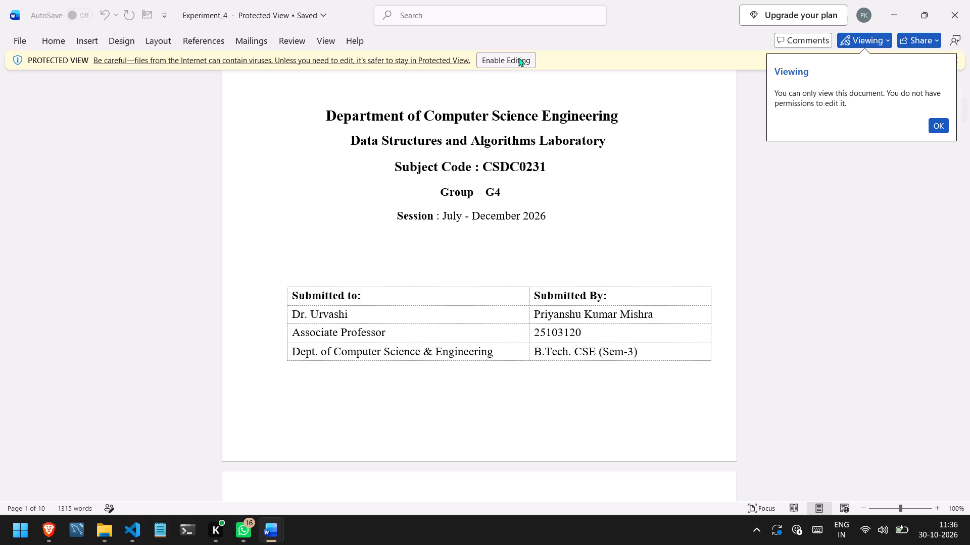
left_click(518, 58)
Insert two blank rows in the cover page's submission table between the Associate Professor and Dept. of Computer Science & Engineering rows.
scroll(319, 319, "down", 1)
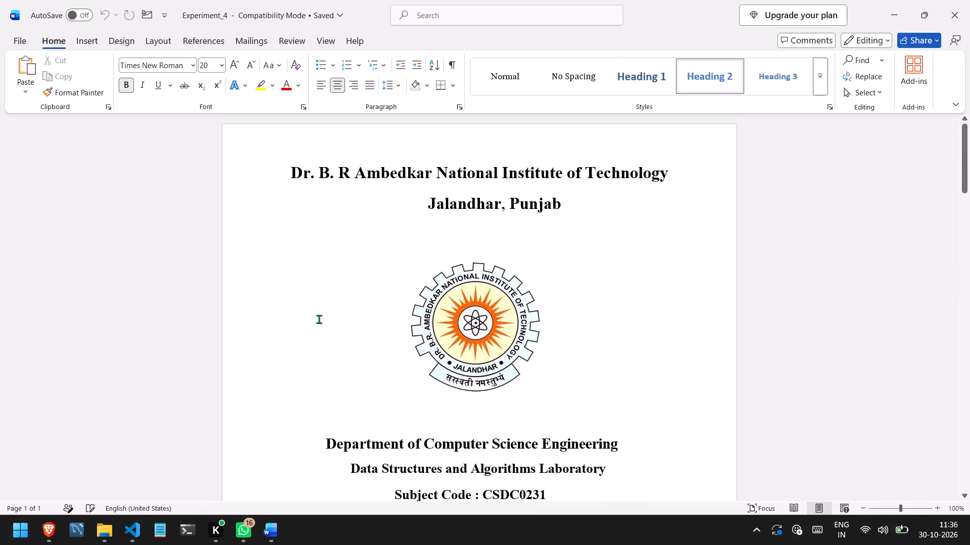
scroll(319, 319, "down", 1)
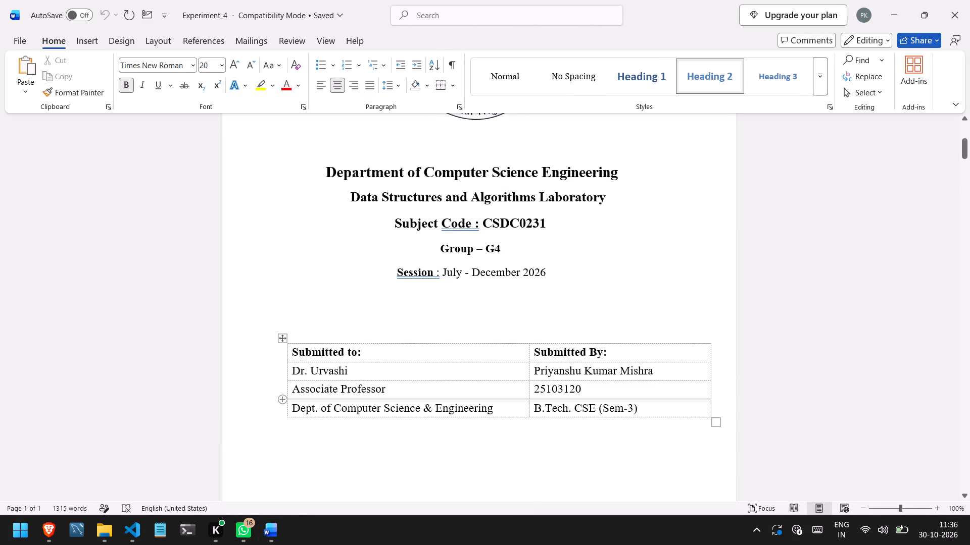
left_click(280, 399)
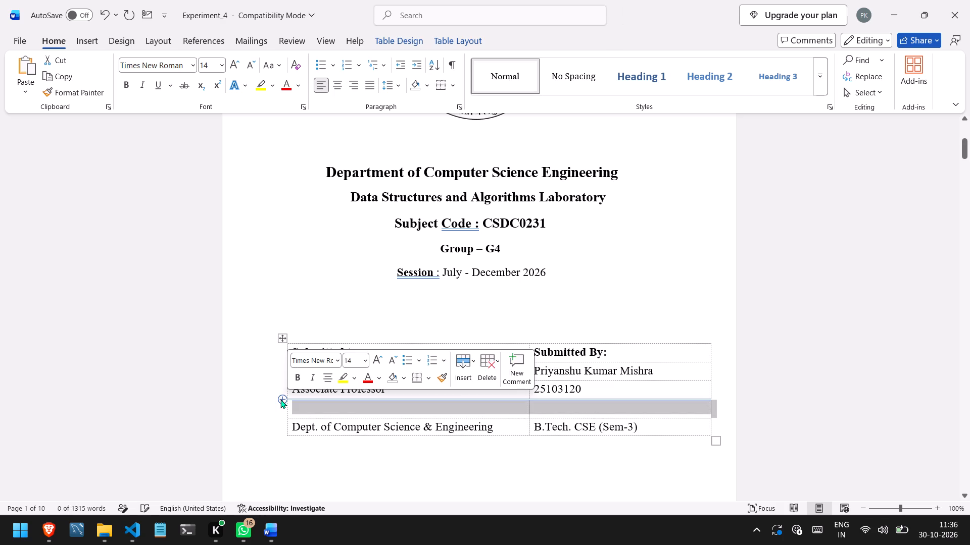
left_click(280, 399)
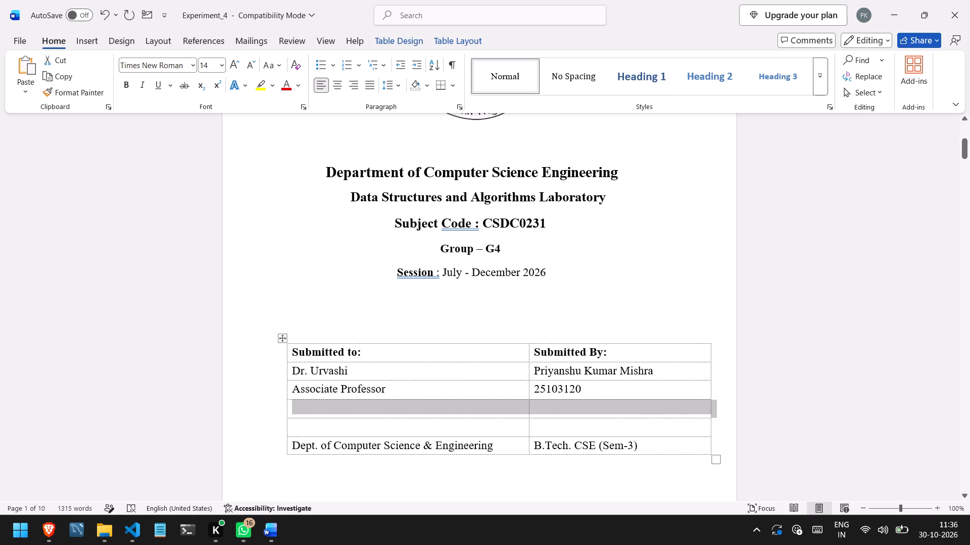
Move the text B.Tech. CSE (Sem-3) up to the Submitted By cell in the first blank row, directly below the roll number.
left_click(186, 430)
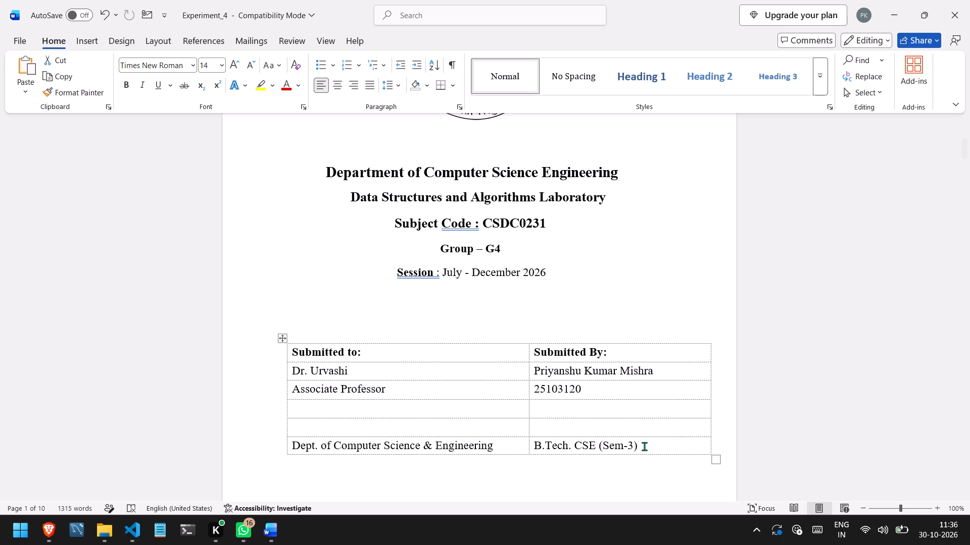
left_click_drag(644, 446, 534, 449)
key("ctrl+x")
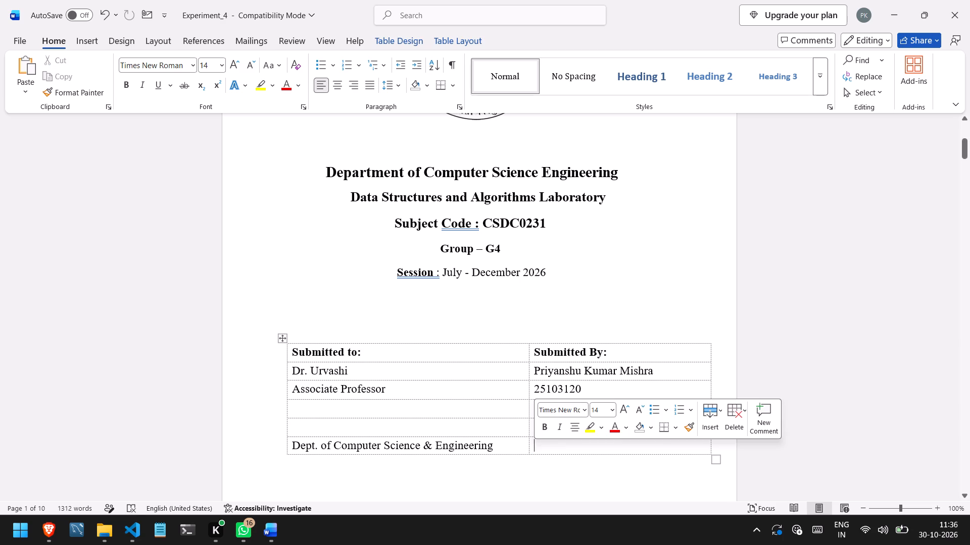
key("Up")
key("Up")
key("ctrl+v")
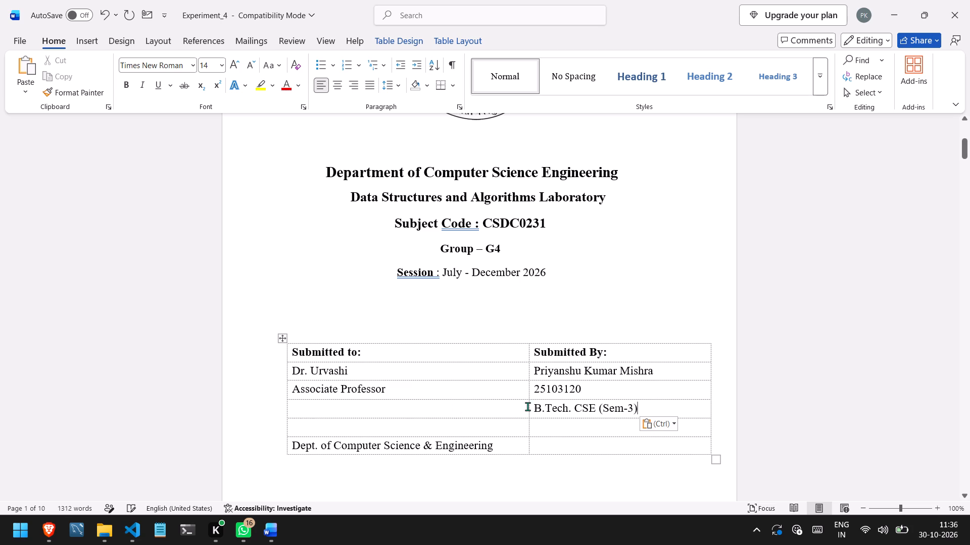
Place the cursor in the blank Submitted to cell directly below Associate Professor.
left_click(430, 410)
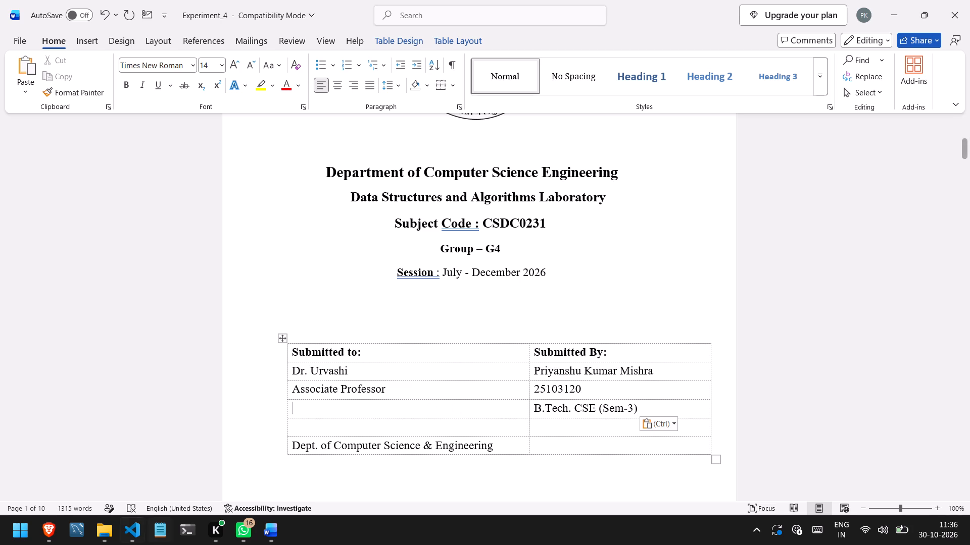
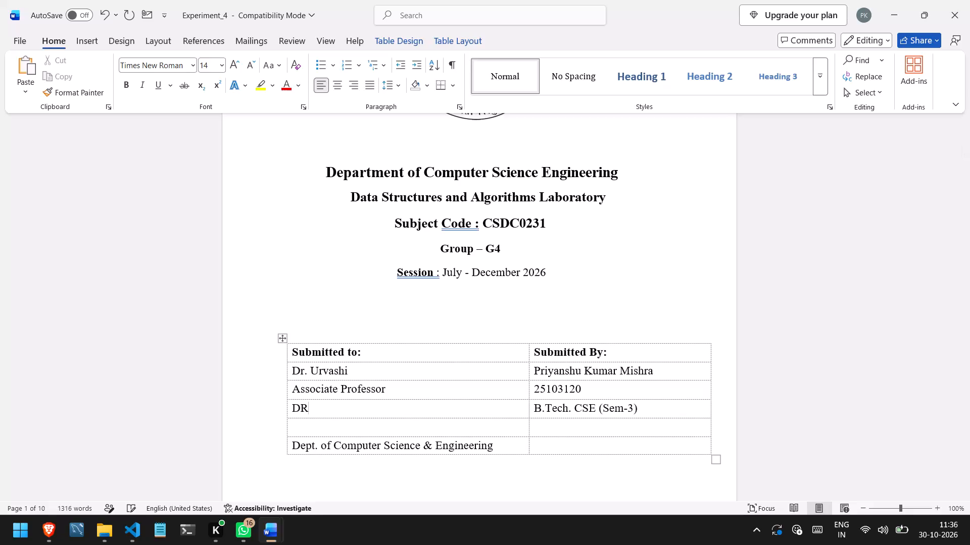
Enter the second instructor's name with the title Dr. in the Submitted to column, directly below Associate Professor.
key("BackSpace")
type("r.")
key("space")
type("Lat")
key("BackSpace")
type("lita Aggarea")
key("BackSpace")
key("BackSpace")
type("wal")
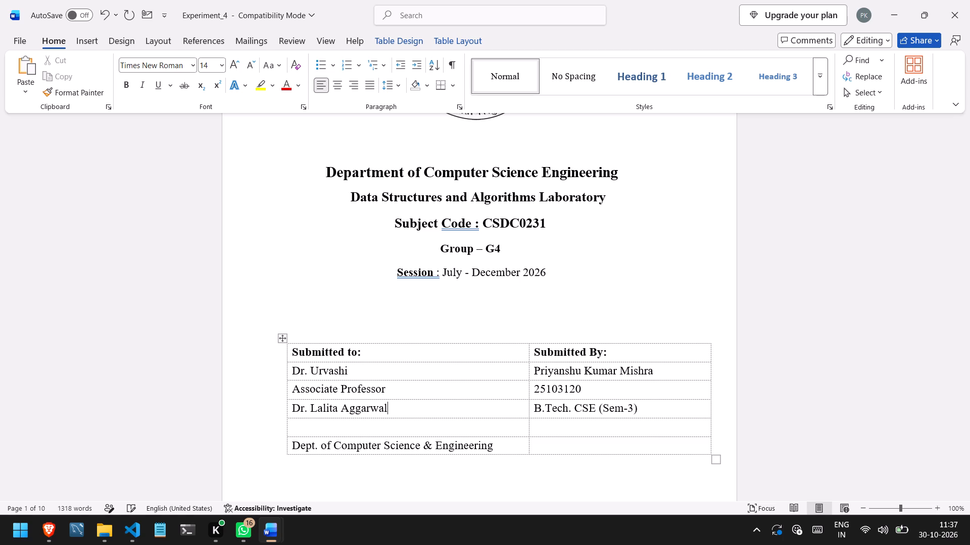
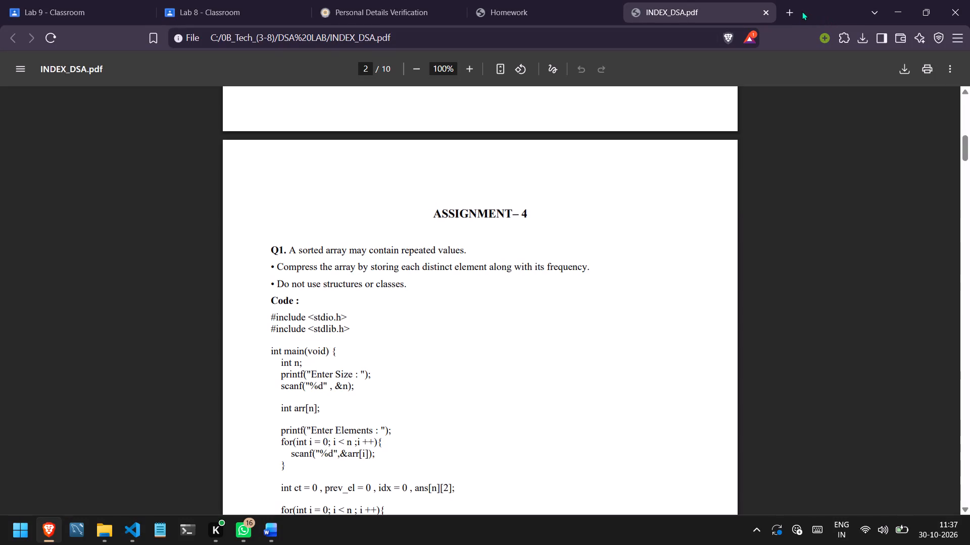
Search the web in a new browser tab for the second instructor's name together with "nitj".
left_click(791, 10)
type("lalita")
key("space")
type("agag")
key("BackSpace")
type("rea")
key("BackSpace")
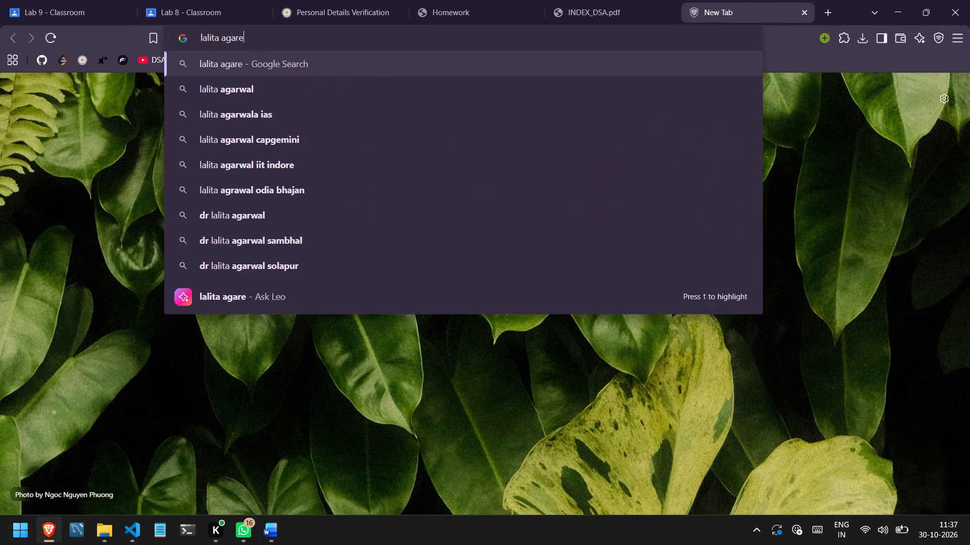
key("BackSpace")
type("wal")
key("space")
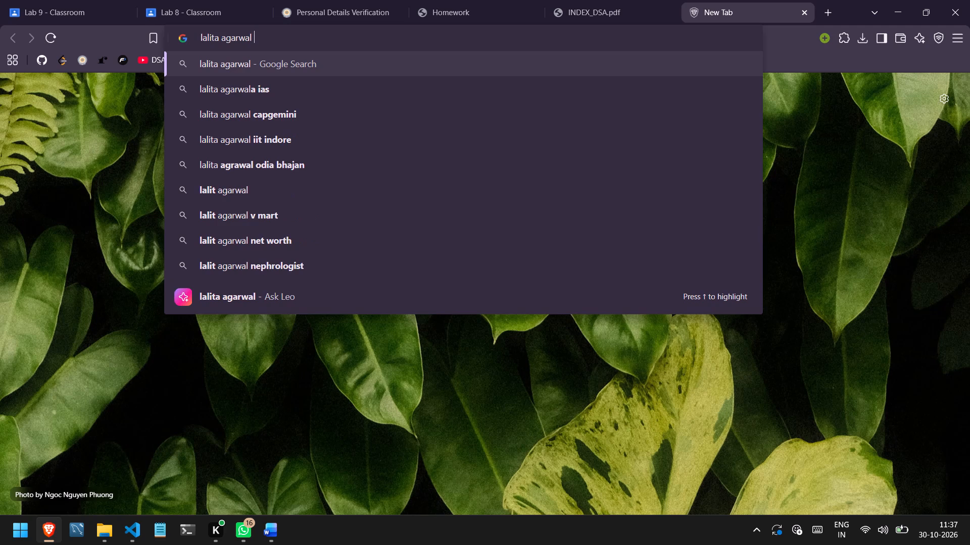
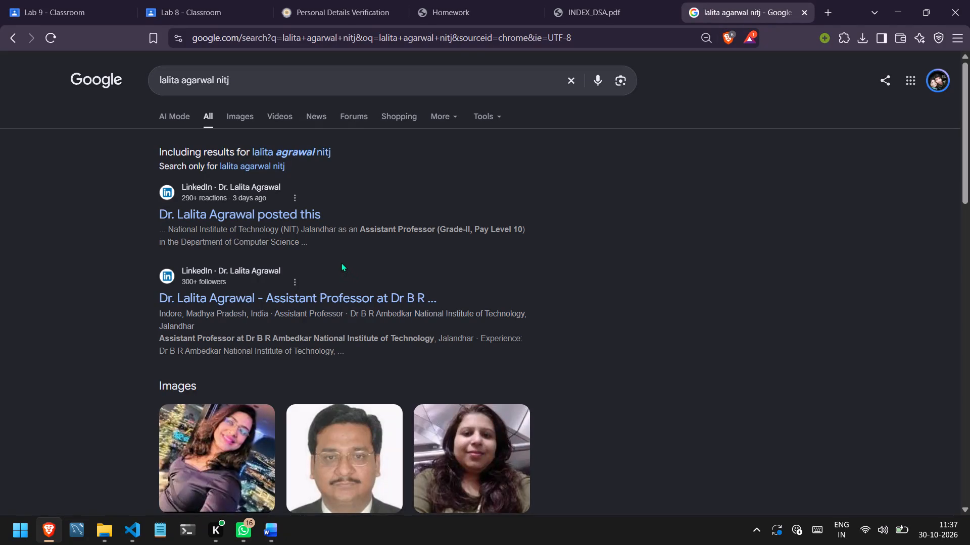
Look through the web search results for the second instructor's name spelling and designation at NIT Jalandhar.
scroll(341, 262, "right", 6)
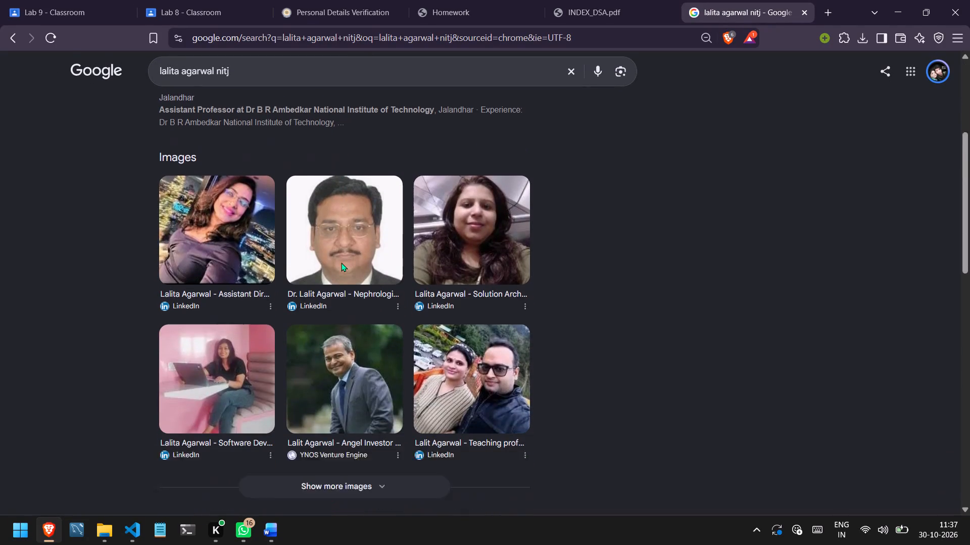
scroll(341, 262, "right", 1)
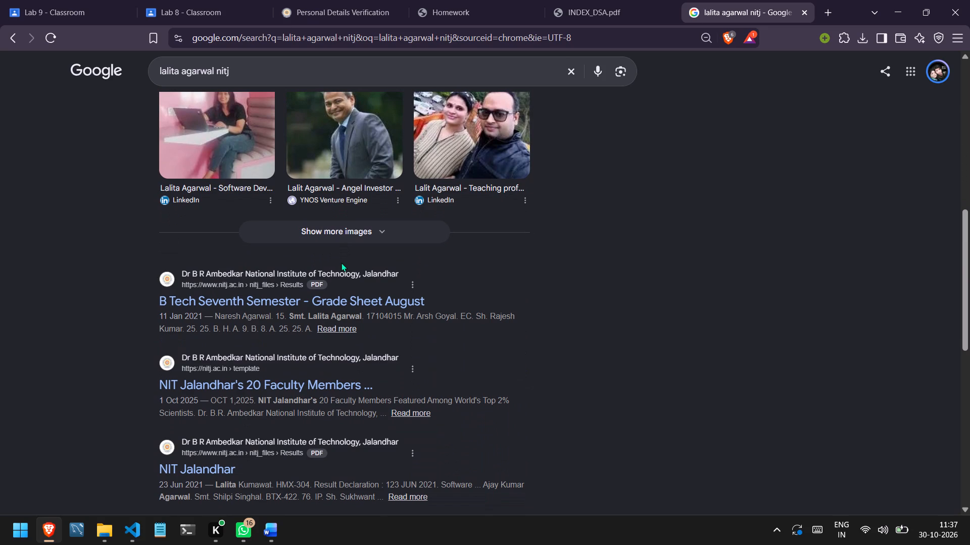
scroll(341, 262, "right", 1)
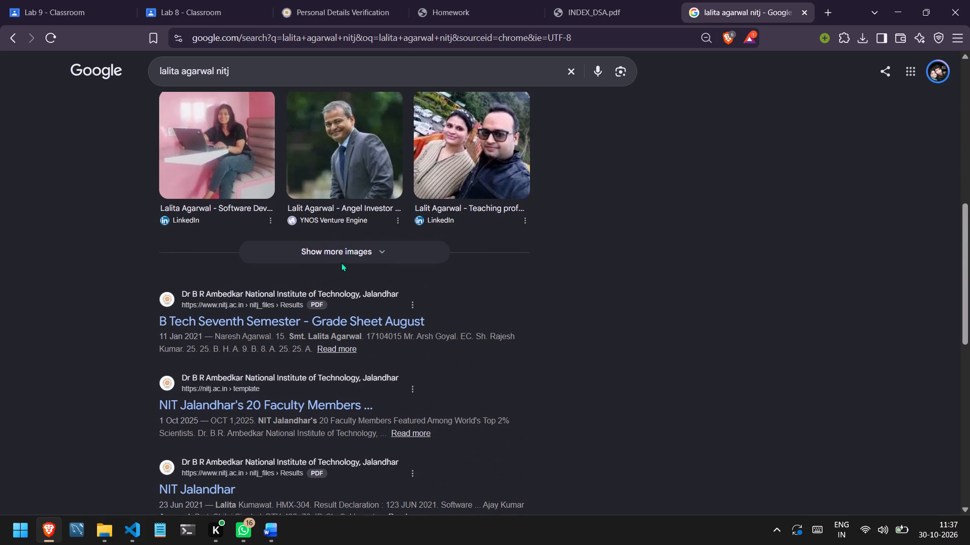
scroll(341, 262, "right", 2)
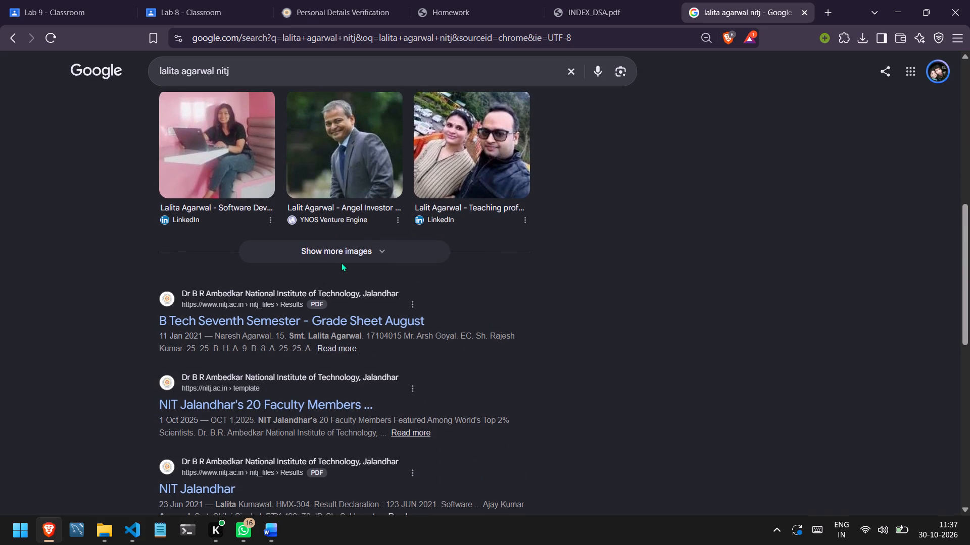
scroll(341, 262, "right", 1)
scroll(341, 262, "down", 3)
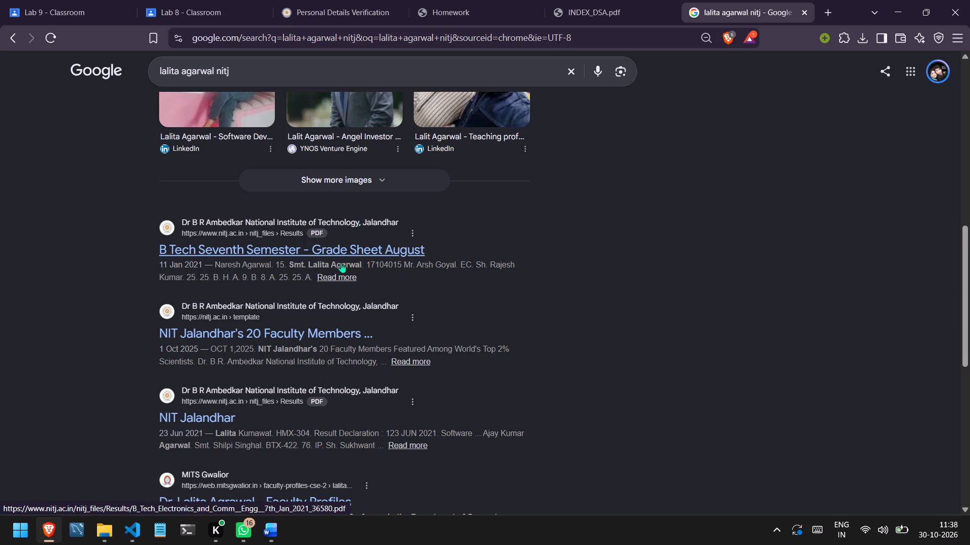
scroll(341, 262, "down", 2)
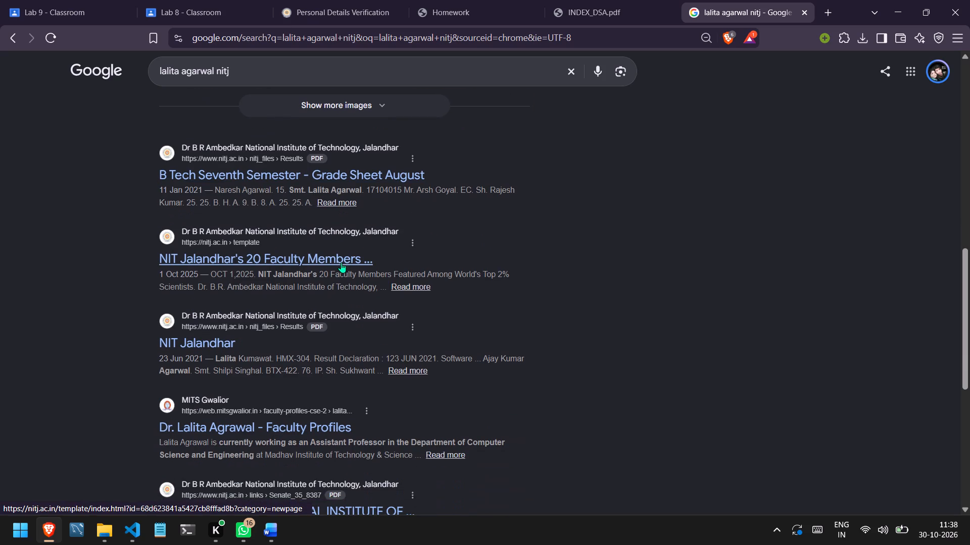
scroll(341, 262, "down", 1)
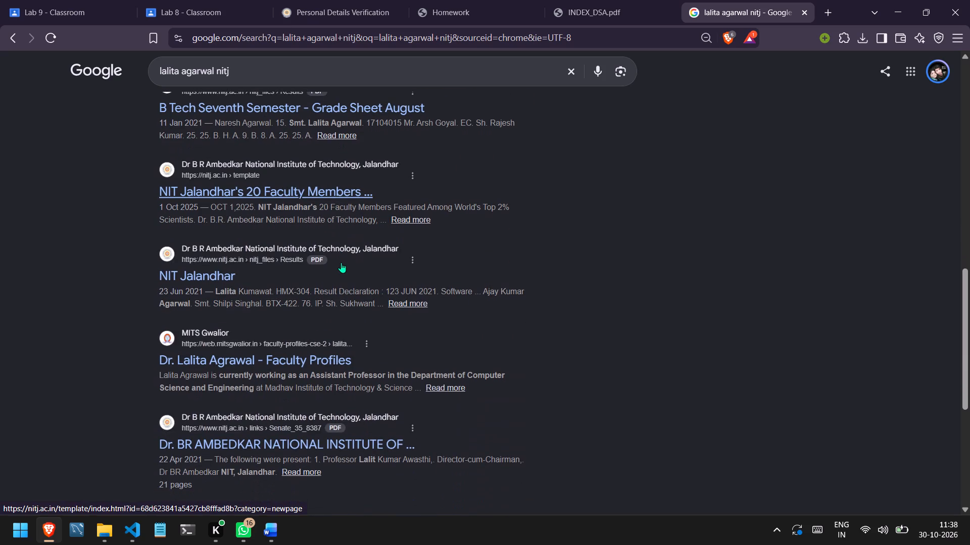
scroll(341, 262, "down", 1)
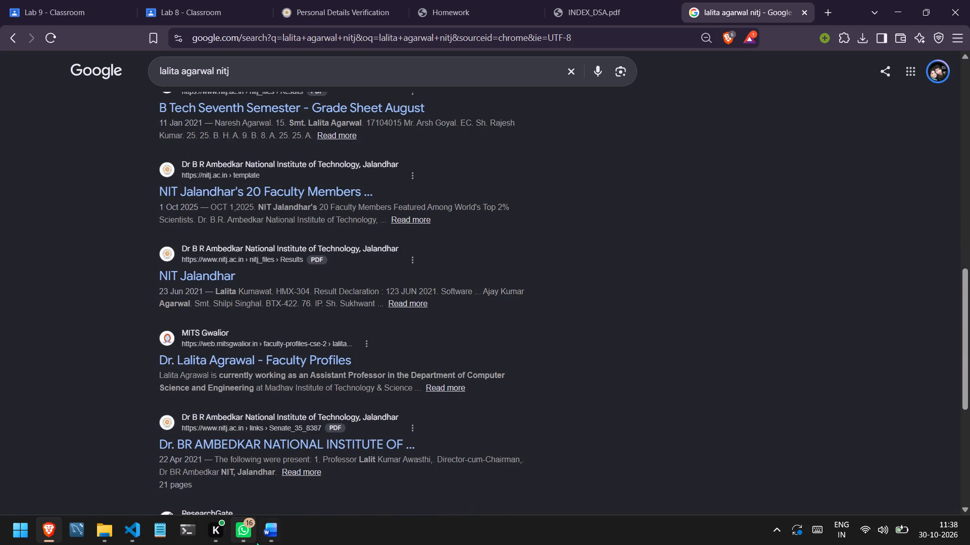
Return to the Experiment_4 cover page in Word and correct the second instructor's surname to Agrawal in the submission table.
left_click(262, 541)
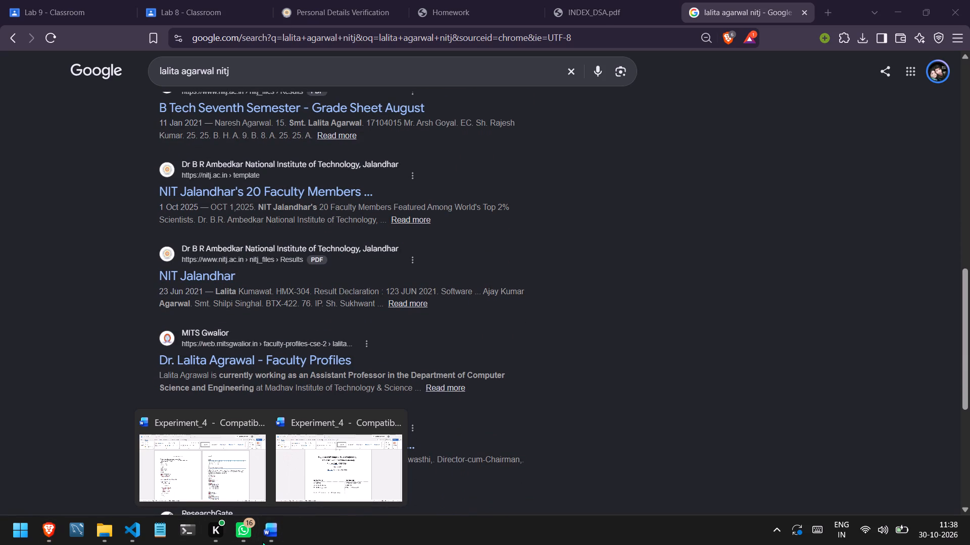
left_click(321, 488)
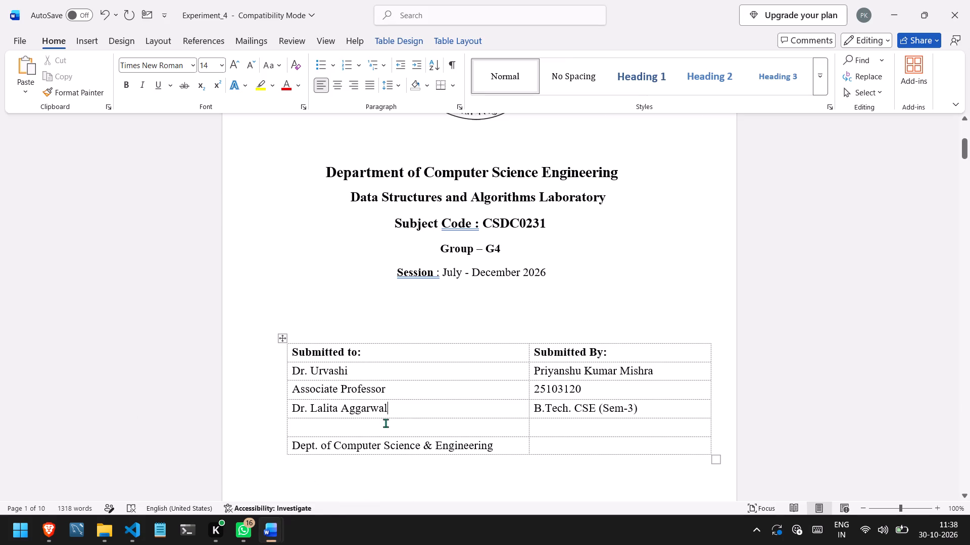
key("Left")
key("Left")
key("Left")
key("Left")
key("BackSpace")
key("BackSpace")
key("Right")
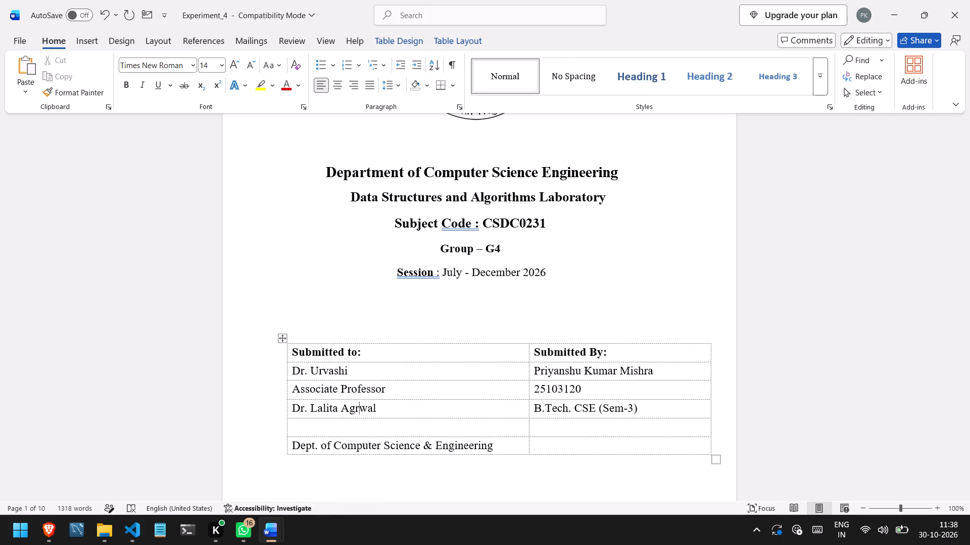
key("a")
left_click(415, 410)
Enter Assistant Professor in the blank Submitted to cell below the second instructor's name.
left_click(409, 424)
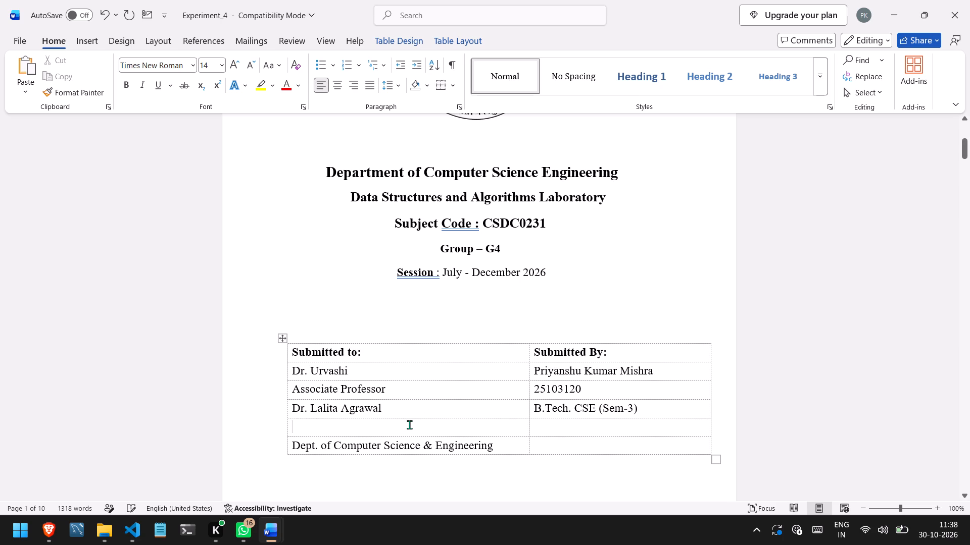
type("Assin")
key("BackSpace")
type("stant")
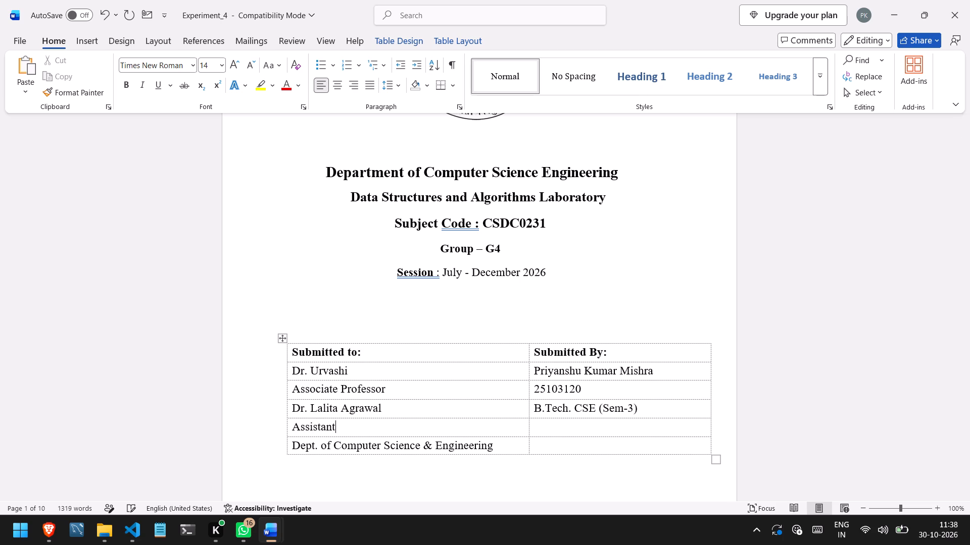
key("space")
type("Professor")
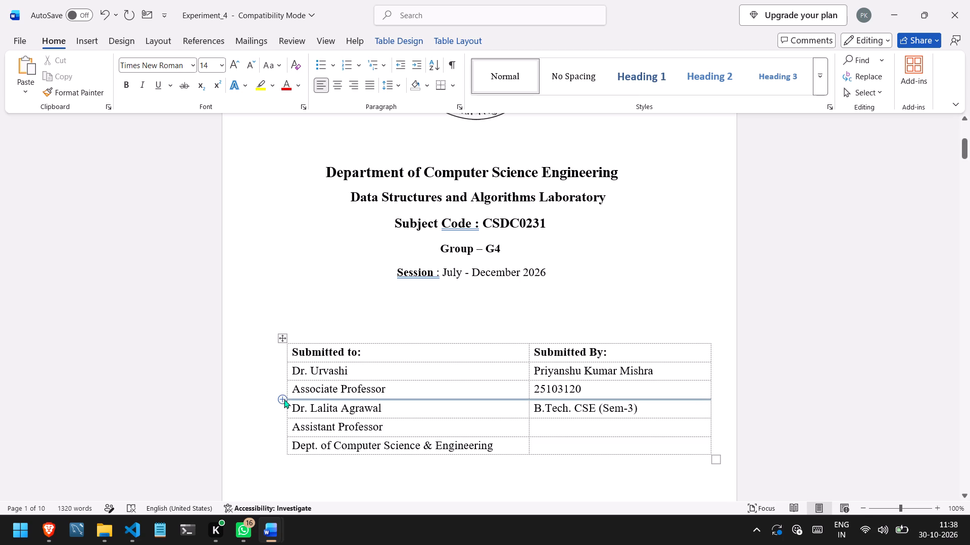
Insert a row below Associate Professor and copy the Dept. of Computer Science & Engineering text into its Submitted to cell.
left_click(283, 397)
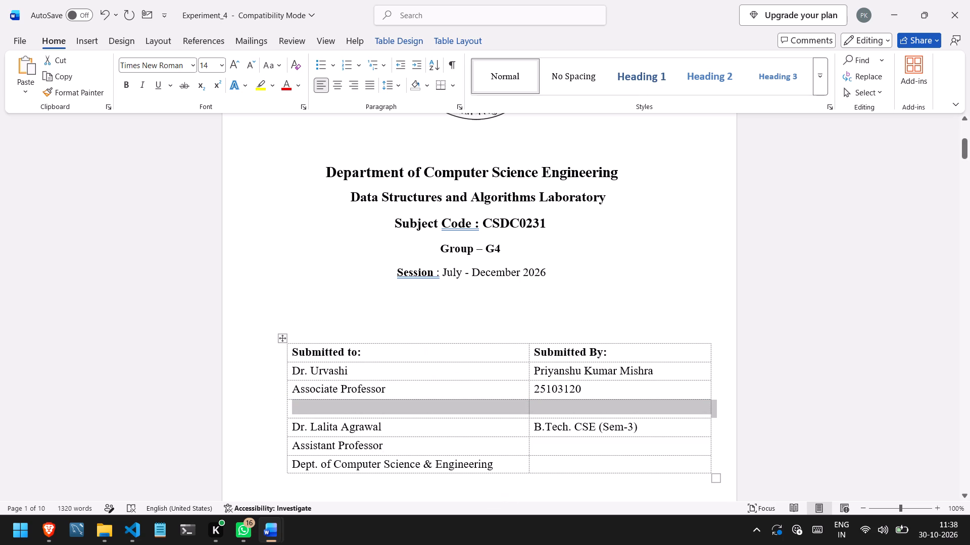
left_click(495, 465)
left_click_drag(495, 465, 367, 471)
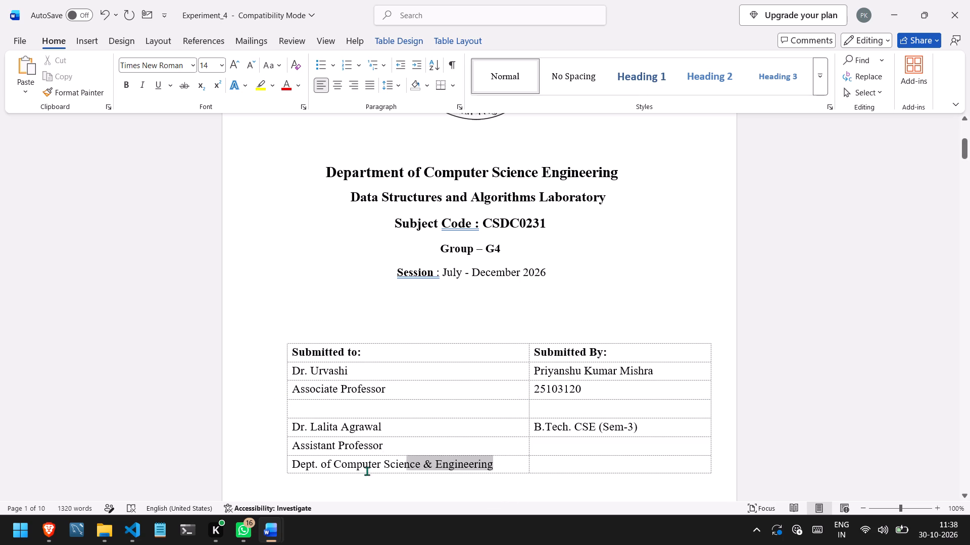
left_click_drag(367, 471, 290, 465)
key("ctrl+c")
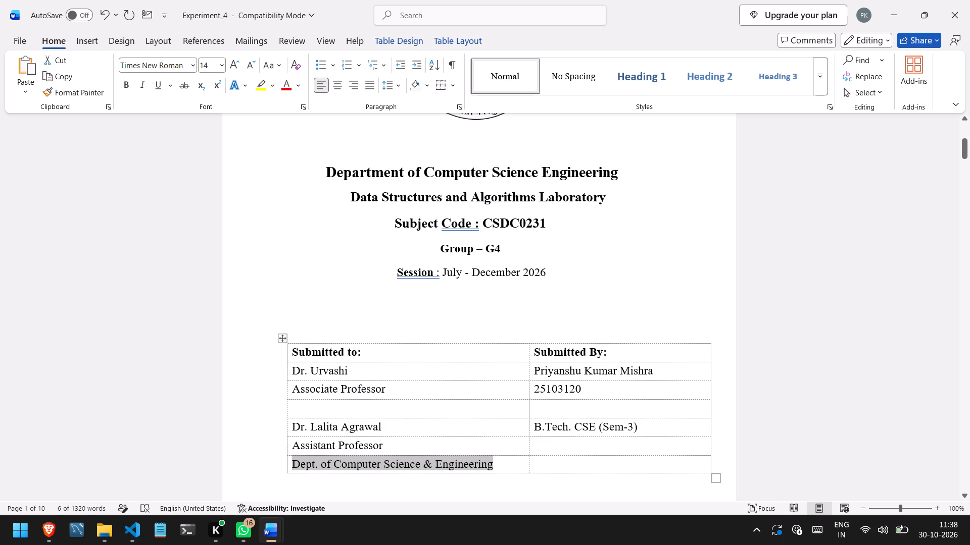
left_click(312, 411)
key("ctrl+v")
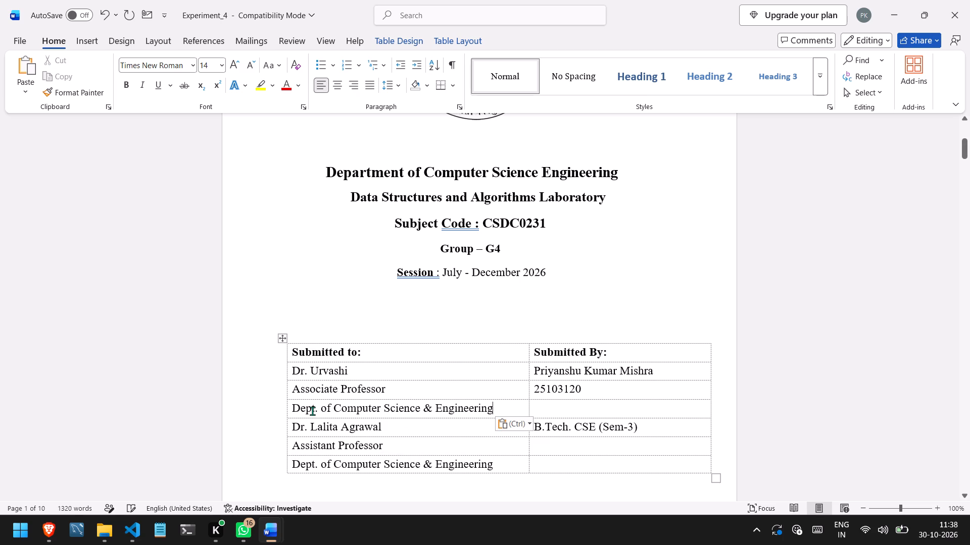
left_click(258, 395)
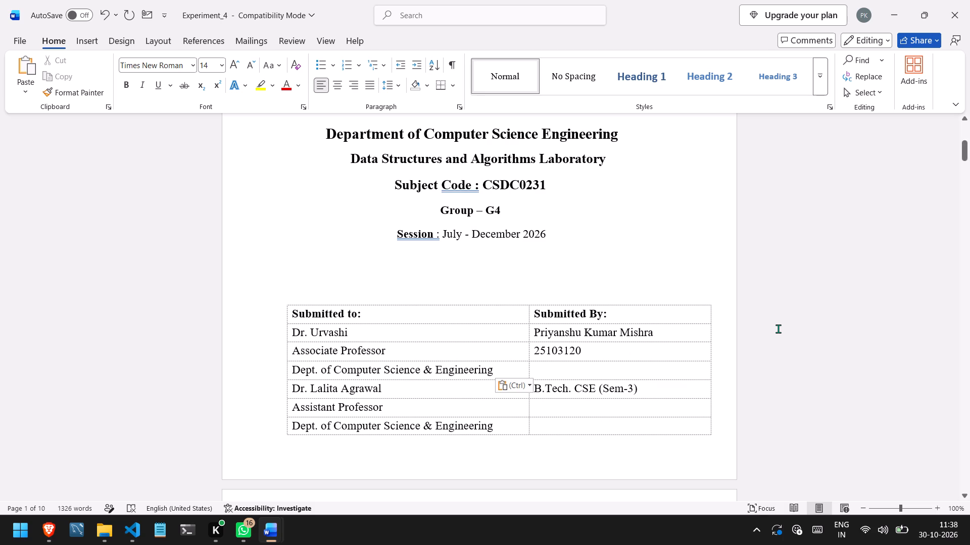
left_click(641, 388)
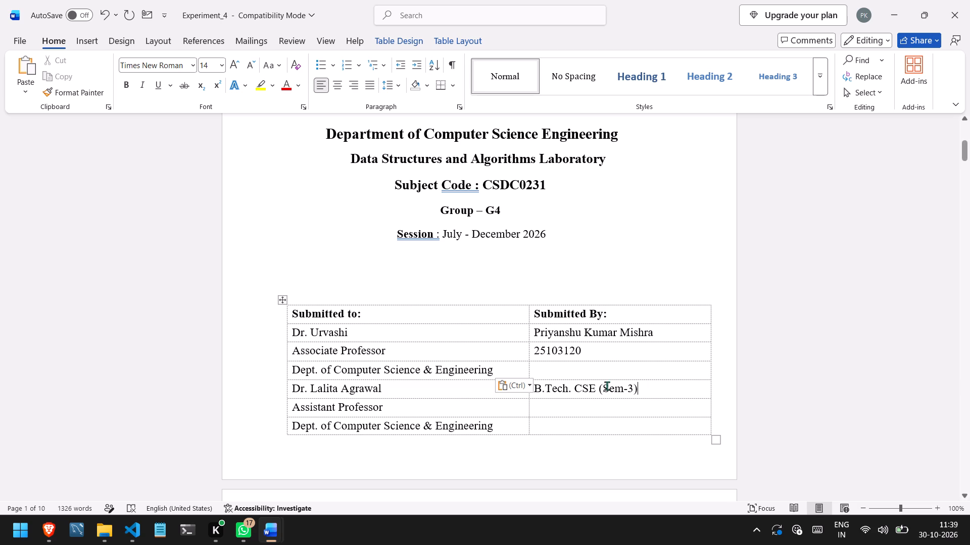
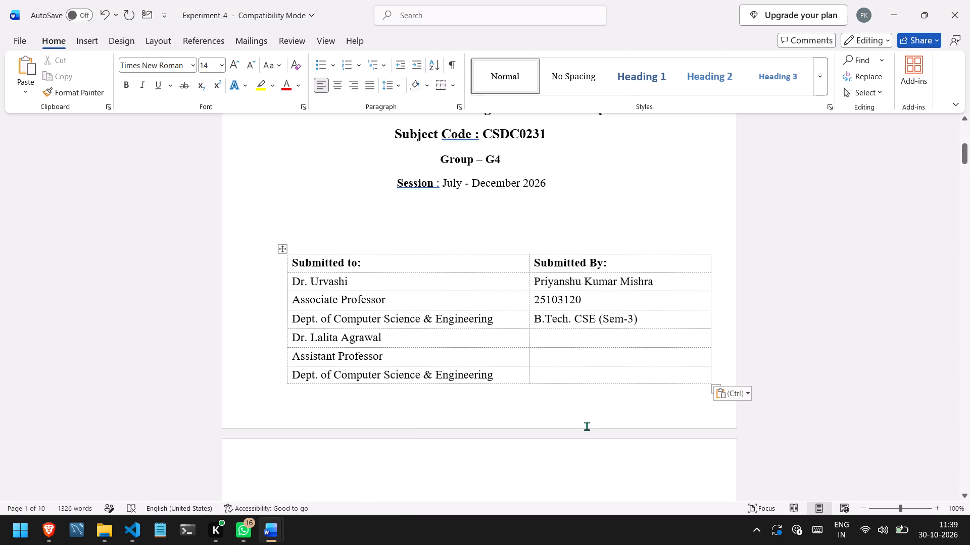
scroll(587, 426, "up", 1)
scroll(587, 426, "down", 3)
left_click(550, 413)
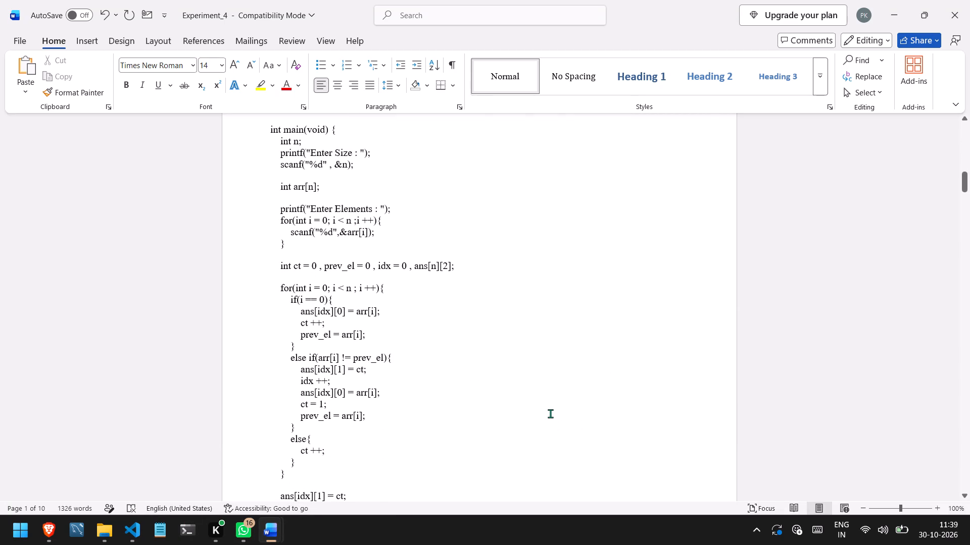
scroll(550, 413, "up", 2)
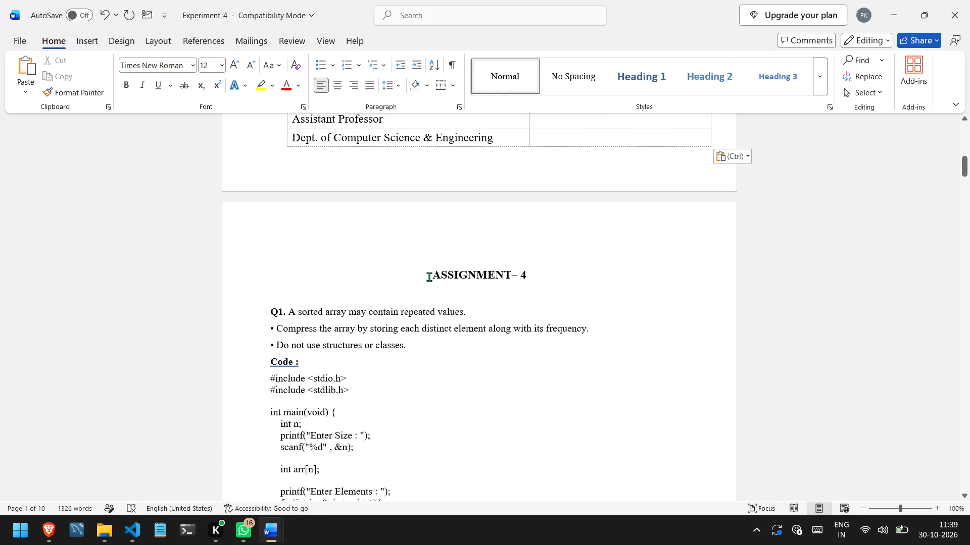
Delete all the Assignment 4 content after the cover page, from the ASSIGNMENT – 4 heading through the last output image.
scroll(429, 277, "down", 7, "ctrl")
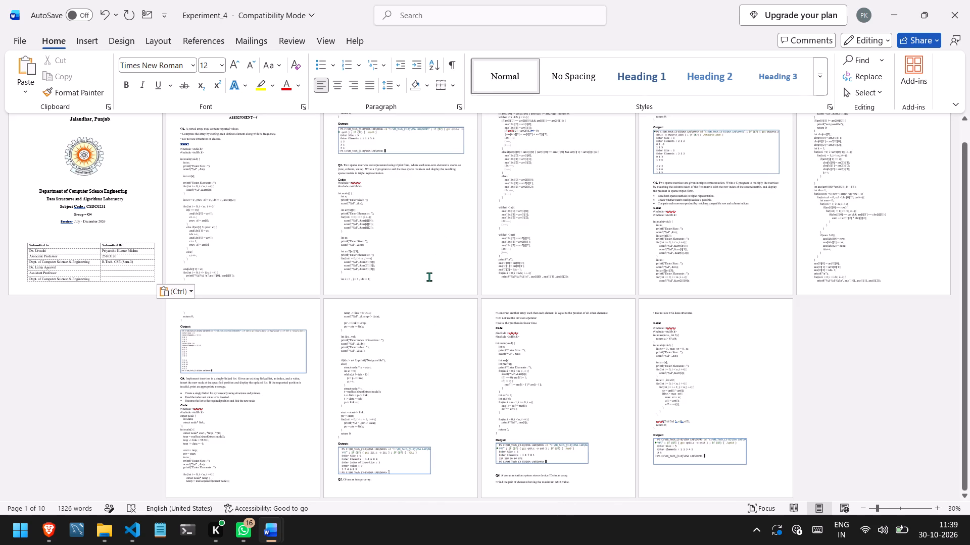
left_click_drag(224, 118, 656, 430)
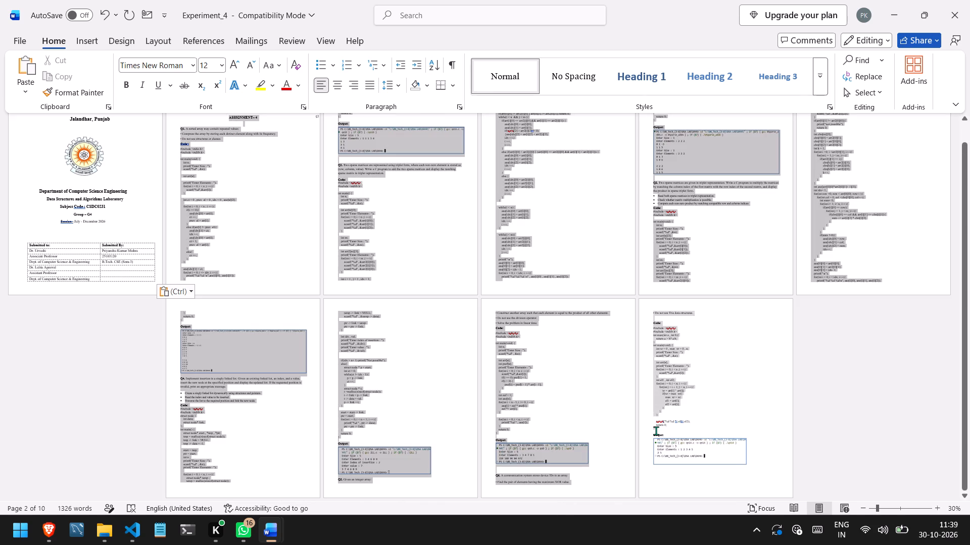
left_click_drag(656, 430, 707, 518)
key("BackSpace")
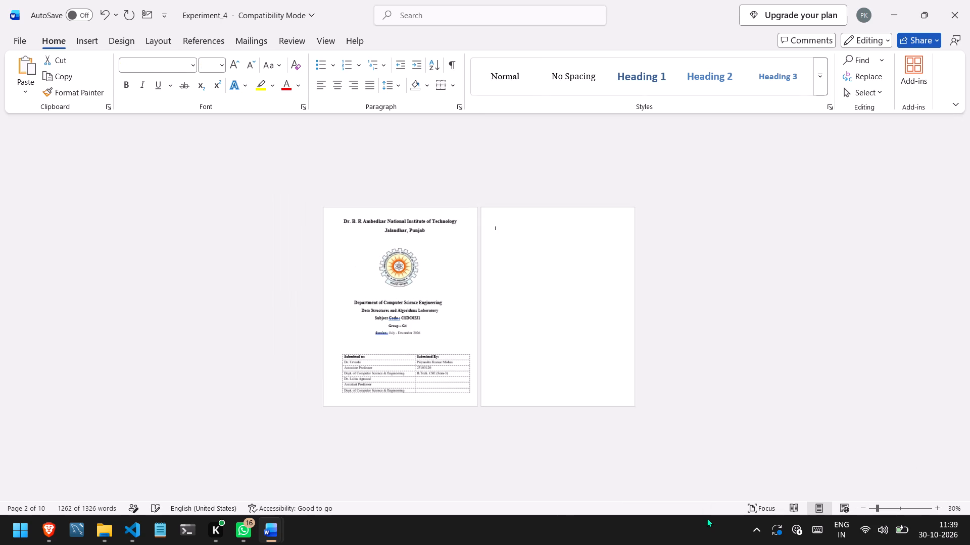
Try to remove the blank page following the cover page by deleting the leftover empty paragraphs.
key("BackSpace")
key("ctrl+BackSpace")
key("BackSpace")
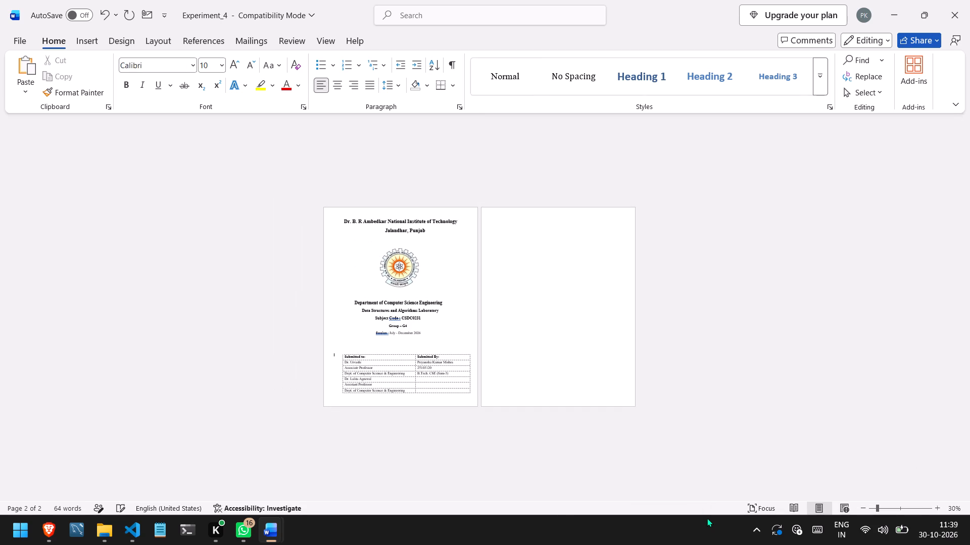
key("BackSpace")
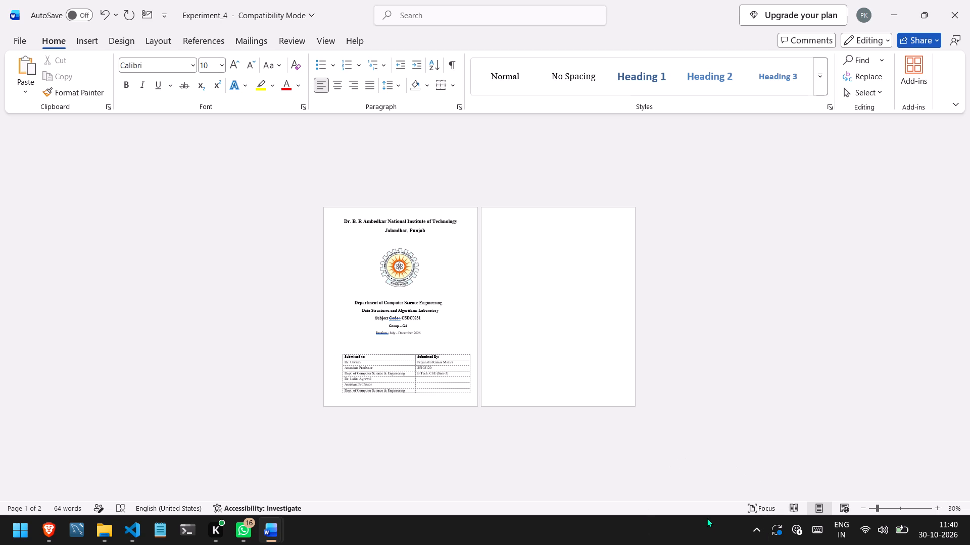
key("BackSpace")
key("BackSpace")
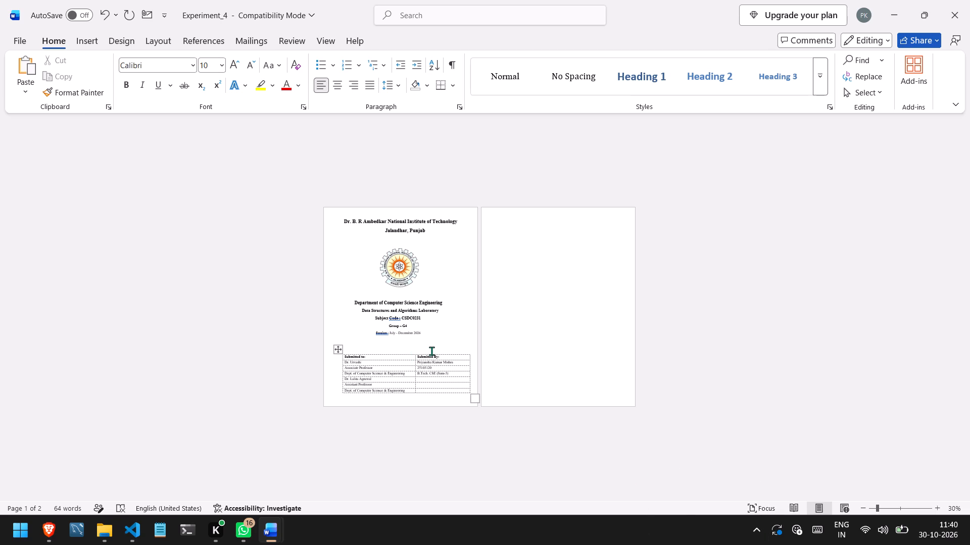
left_click(432, 348)
Move the cover page's submission table up to just below the Session line and slightly closer to the left margin.
scroll(432, 348, "up", 7, "ctrl")
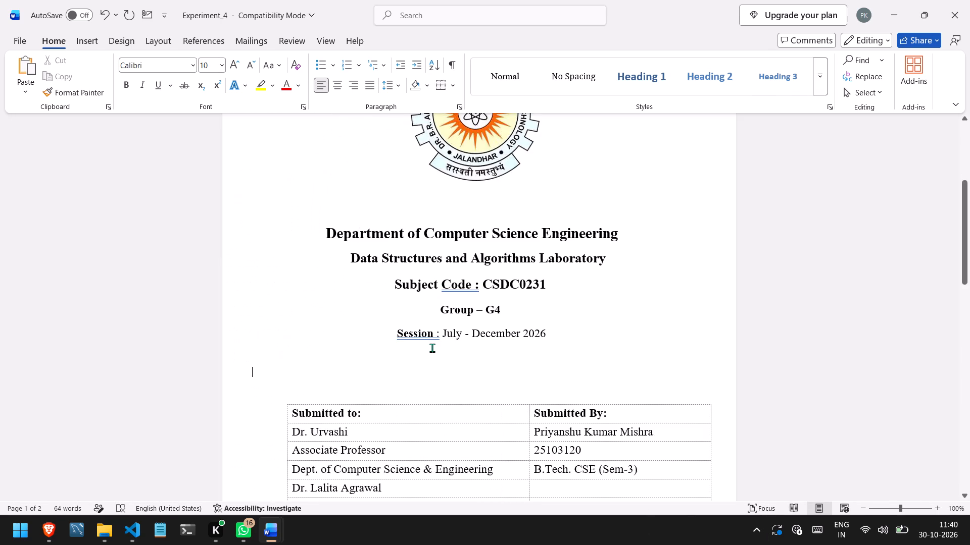
scroll(432, 348, "right", 1)
scroll(432, 348, "up", 1)
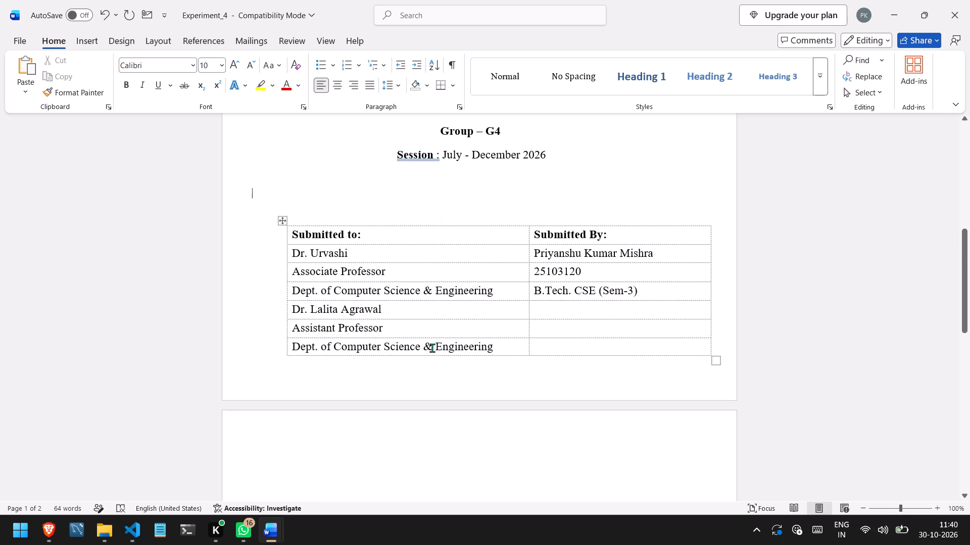
scroll(432, 348, "down", 1, "ctrl")
scroll(432, 348, "up", 1)
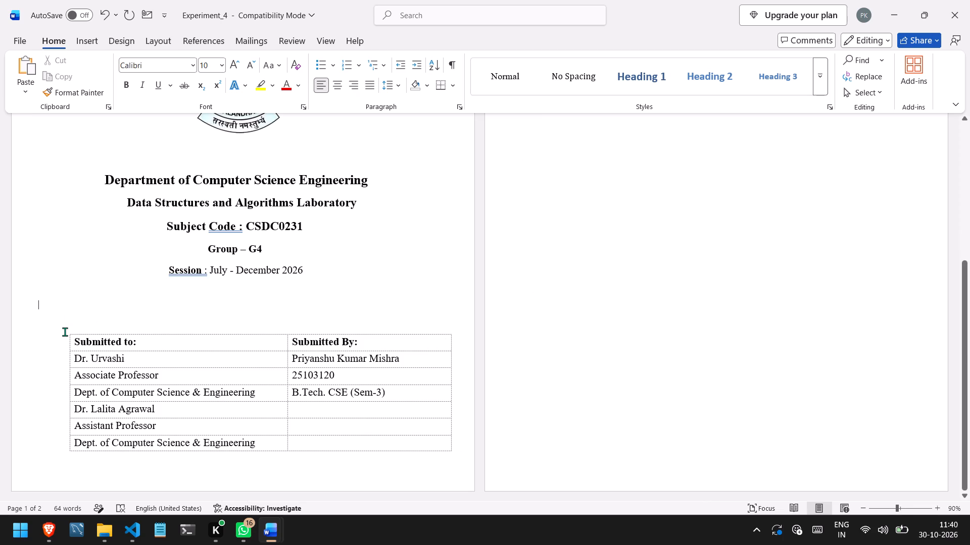
left_click_drag(66, 331, 63, 314)
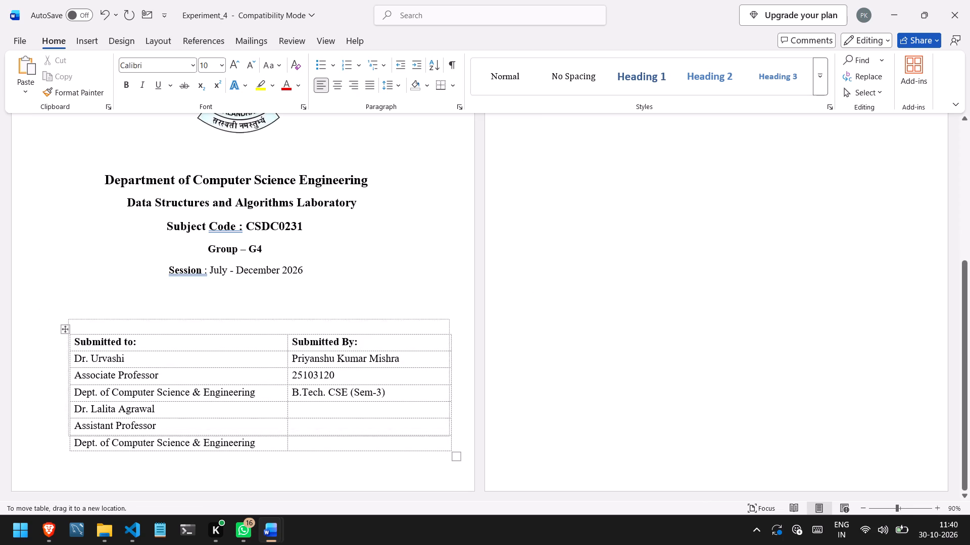
left_click_drag(63, 314, 59, 291)
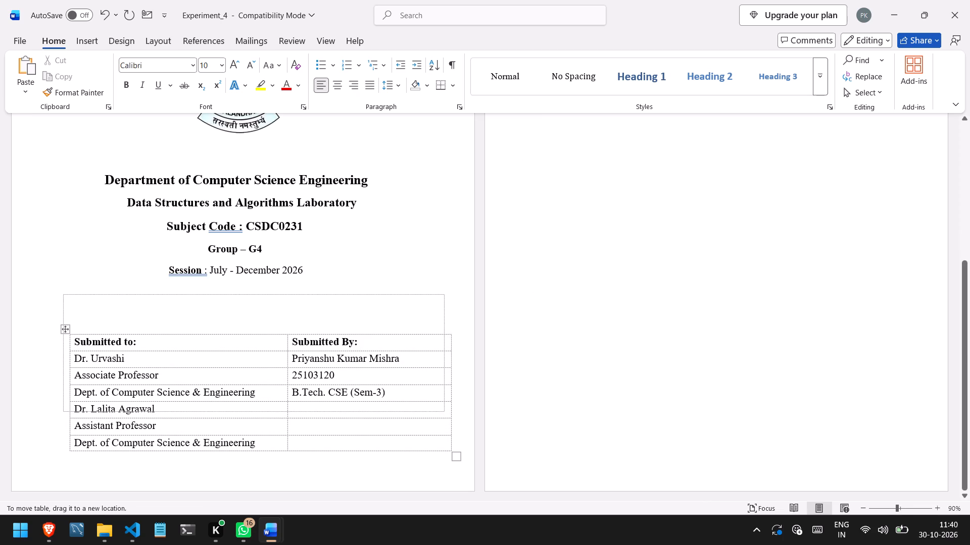
left_click_drag(59, 291, 53, 292)
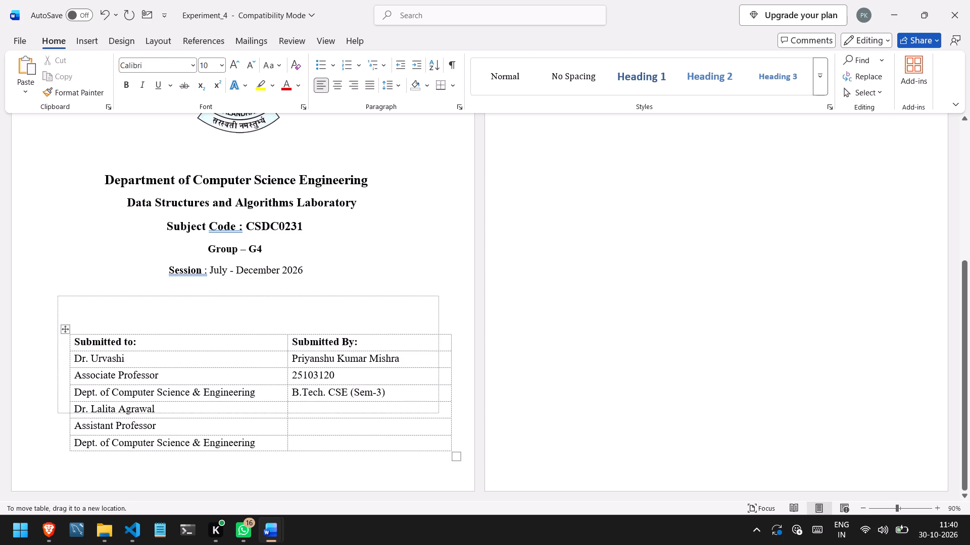
left_click_drag(53, 292, 54, 292)
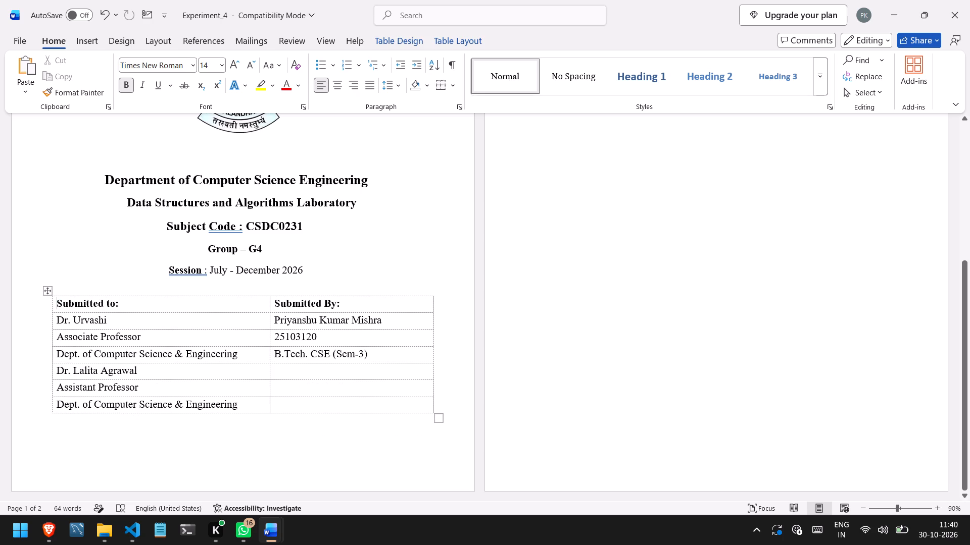
Shift the submission table toward the right margin, keeping it just below the Session line.
left_click_drag(47, 291, 63, 292)
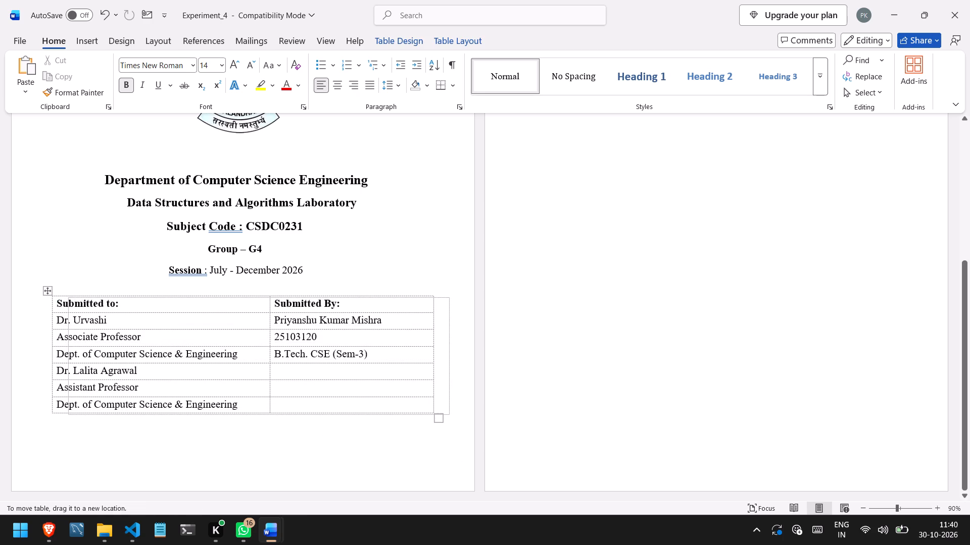
left_click_drag(63, 292, 67, 292)
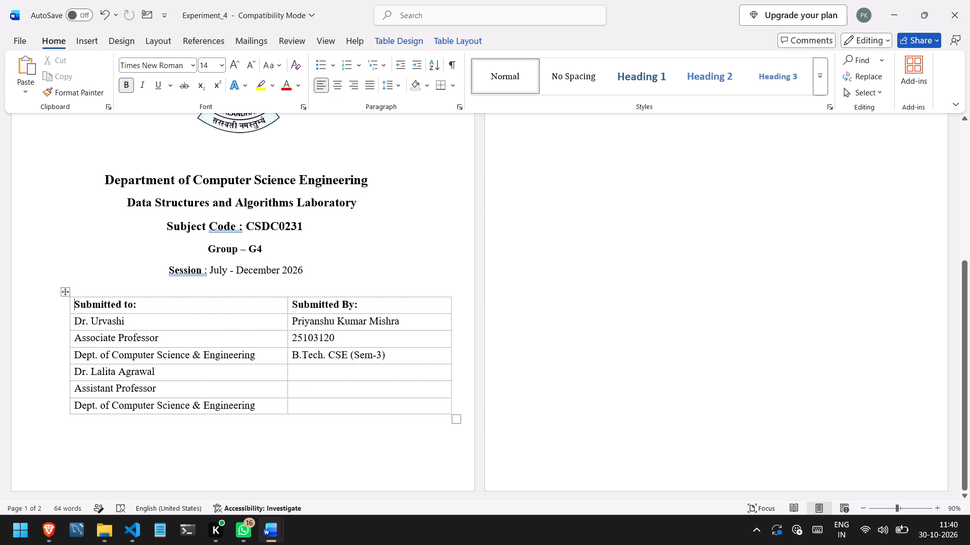
left_click_drag(67, 292, 84, 293)
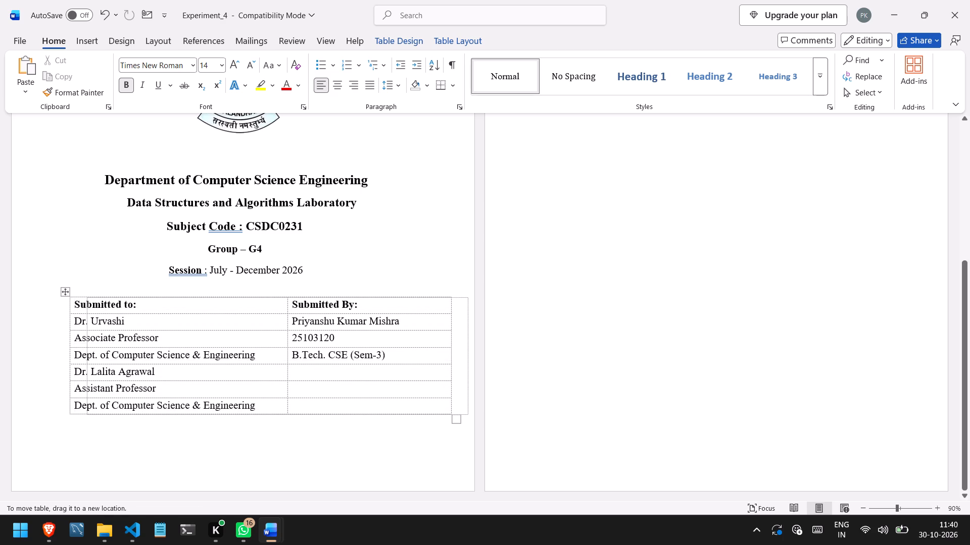
Nudge the submission table slightly back toward the left margin, keeping it just below the Session line.
left_click_drag(84, 293, 74, 294)
Examine the cover page's overall layout, including the submission table's placement, its Submitted By column and the page that follows.
scroll(88, 287, "right", 1)
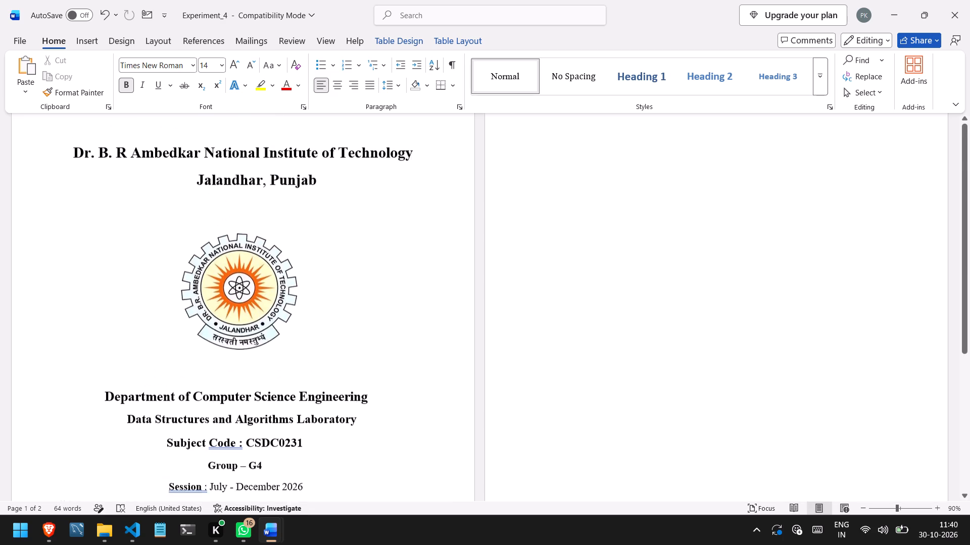
scroll(88, 287, "right", 1)
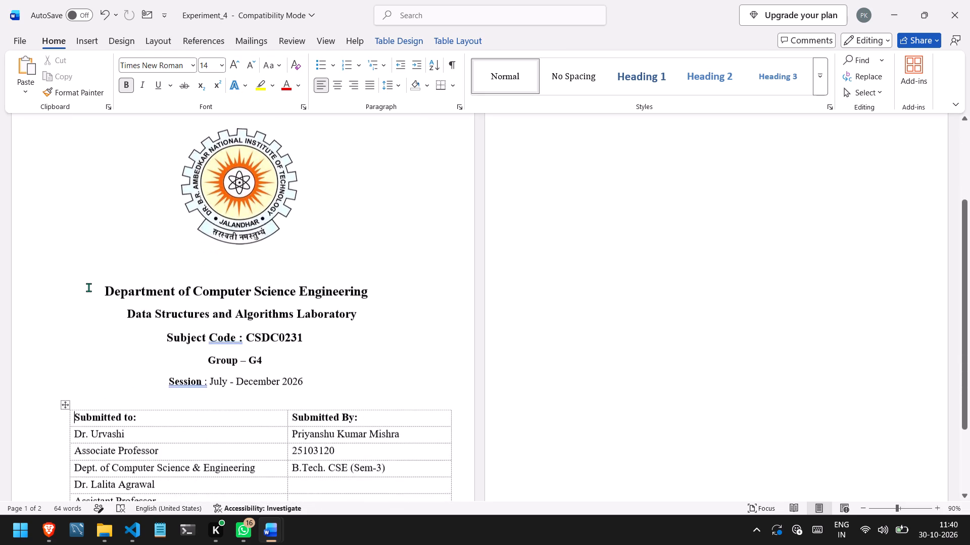
scroll(88, 287, "right", 1)
scroll(88, 287, "down", 4, "ctrl")
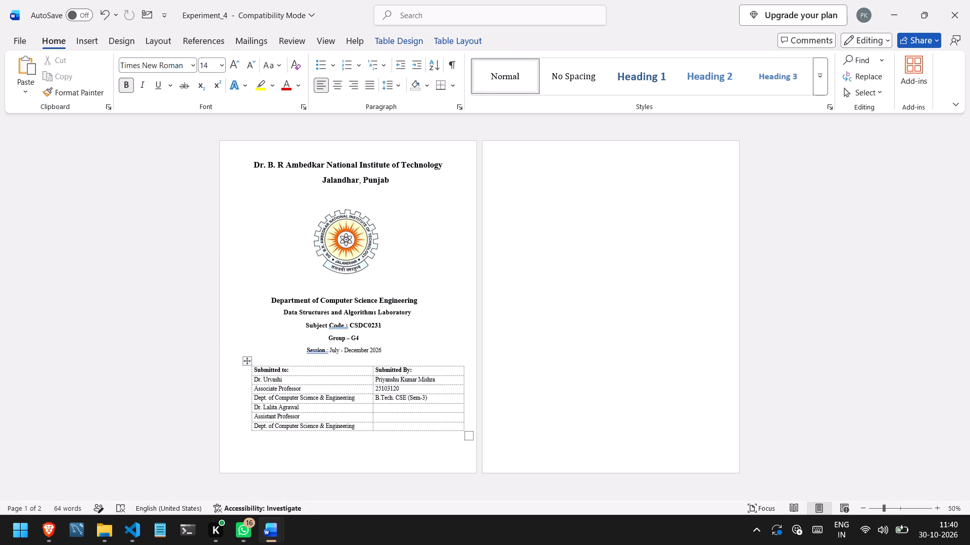
scroll(88, 287, "up", 2, "ctrl")
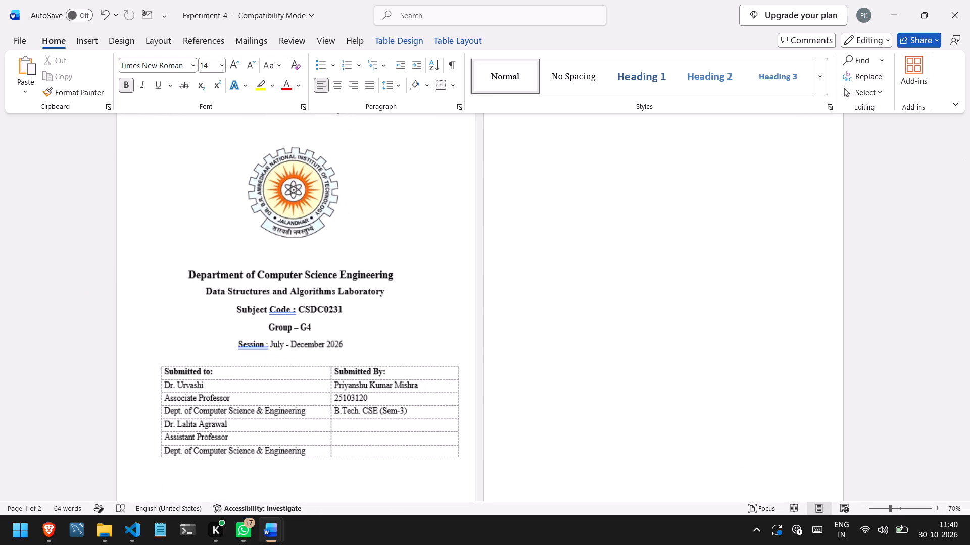
scroll(88, 287, "up", 2, "ctrl")
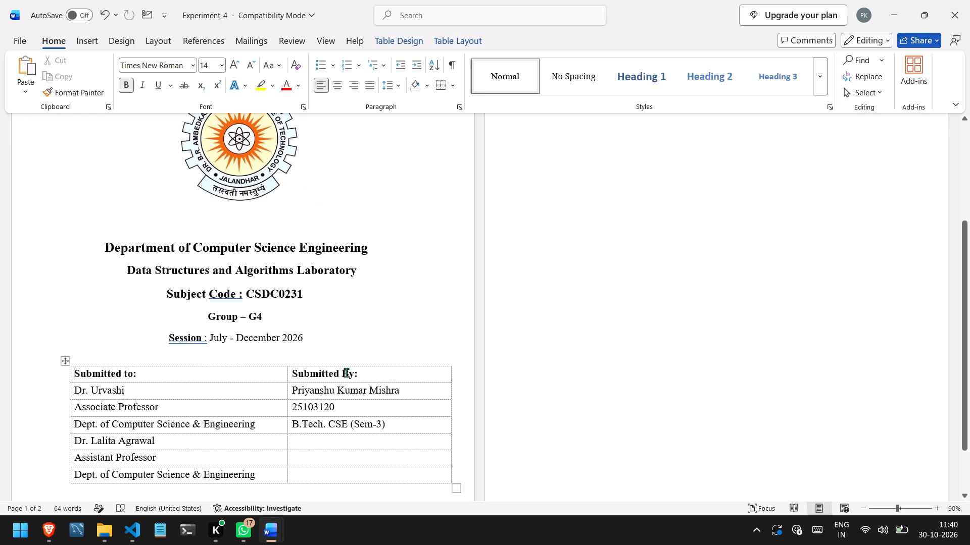
left_click_drag(293, 392, 365, 474)
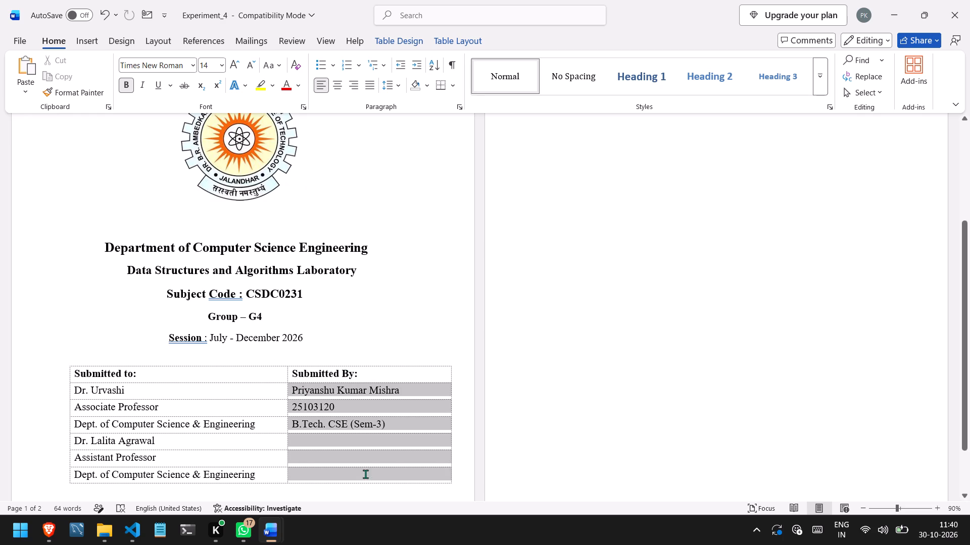
left_click_drag(365, 474, 419, 474)
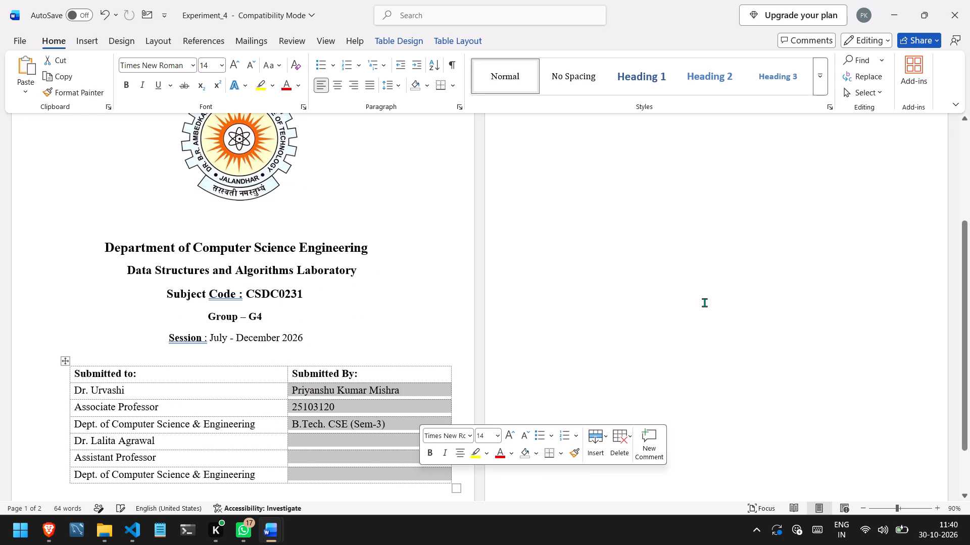
left_click(652, 400)
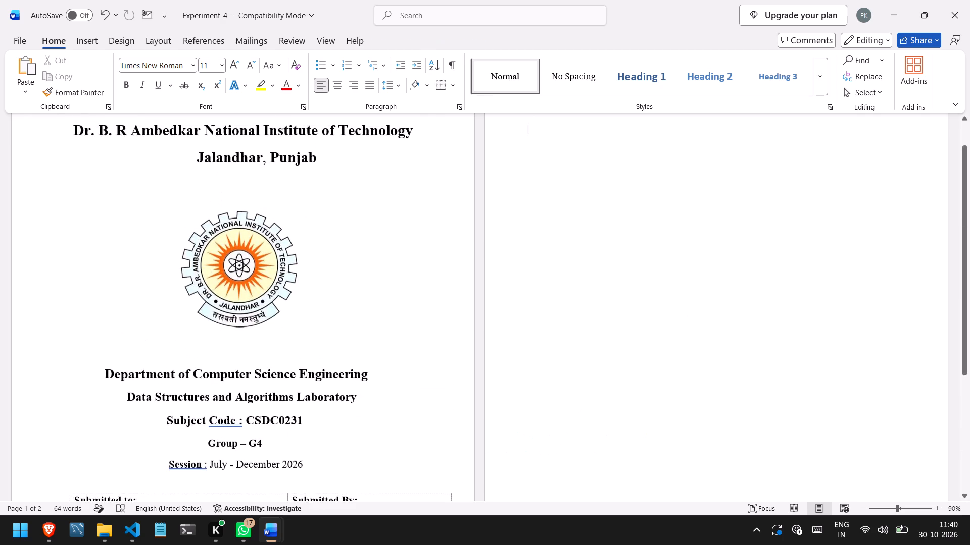
scroll(652, 400, "up", 2, "ctrl")
scroll(652, 400, "up", 13)
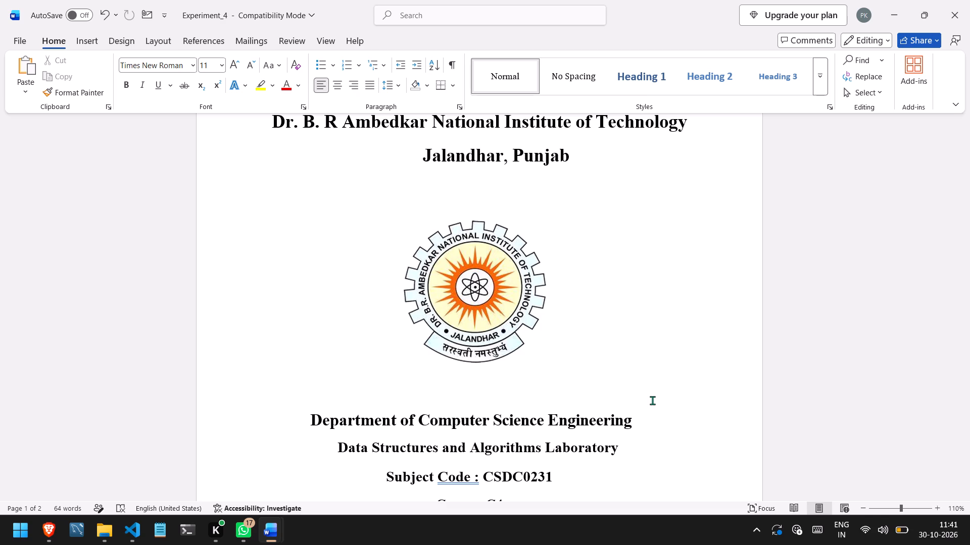
scroll(652, 400, "down", 1)
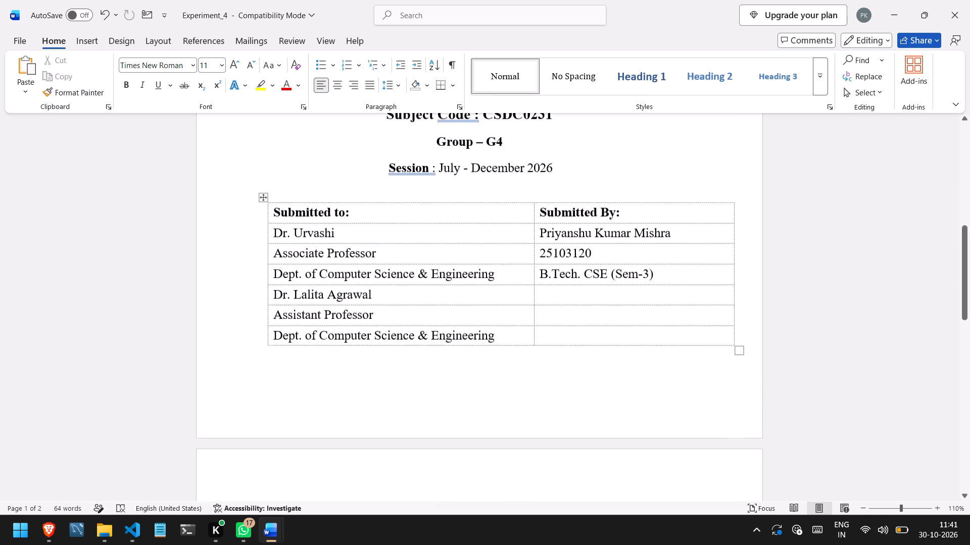
scroll(652, 400, "down", 1, "ctrl")
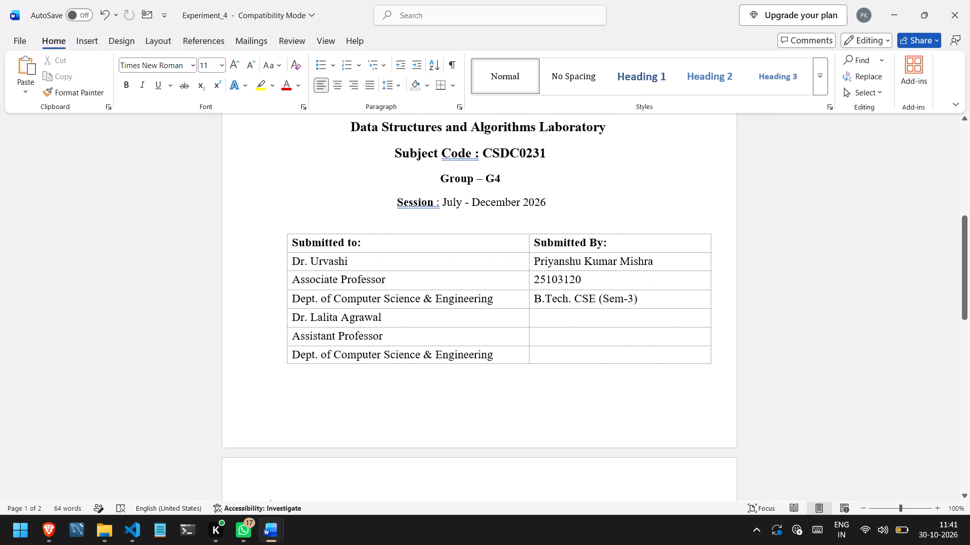
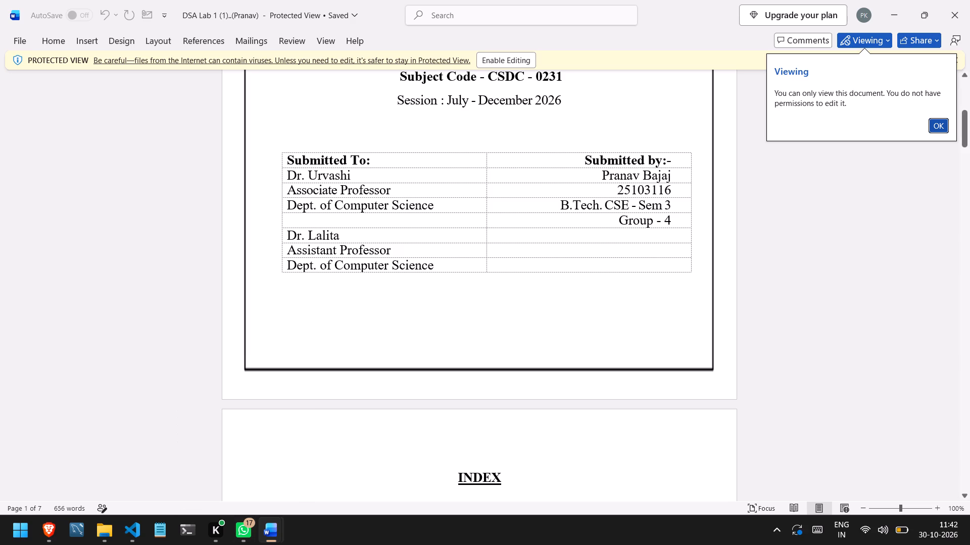
Examine the reference DSA Lab 1 cover page, checking how its submission table is placed and how the student's details are aligned.
scroll(413, 392, "up", 4)
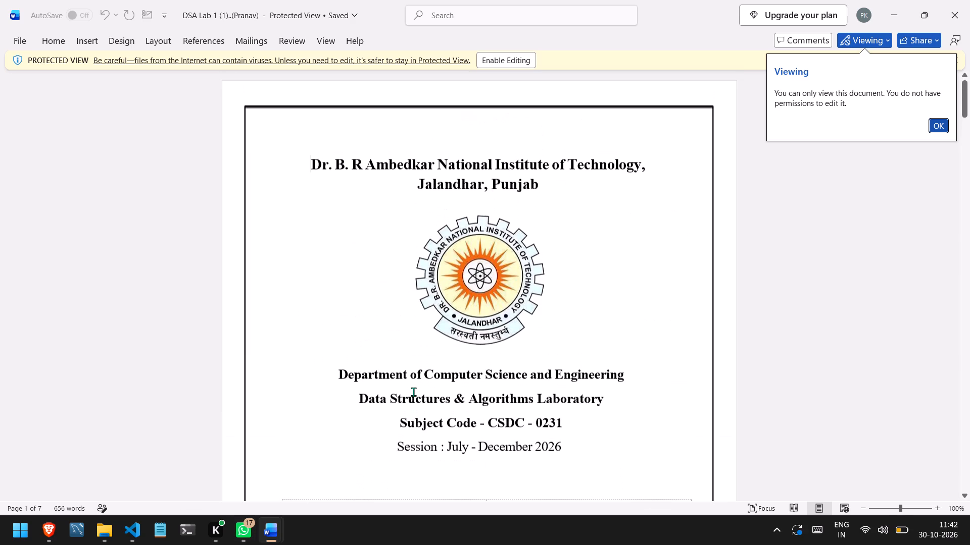
scroll(413, 392, "down", 3, "ctrl")
scroll(413, 392, "right", 1)
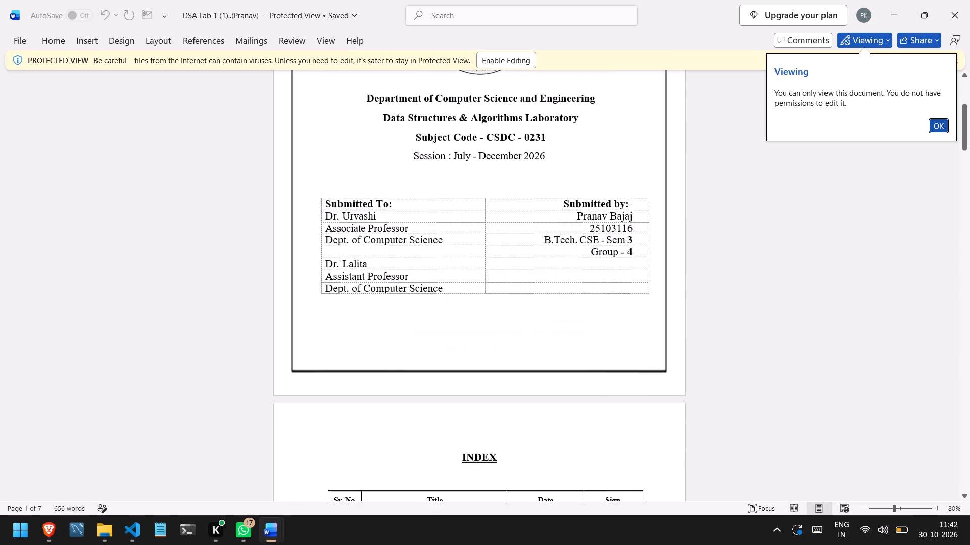
scroll(413, 392, "right", 1)
left_click_drag(634, 295, 540, 304)
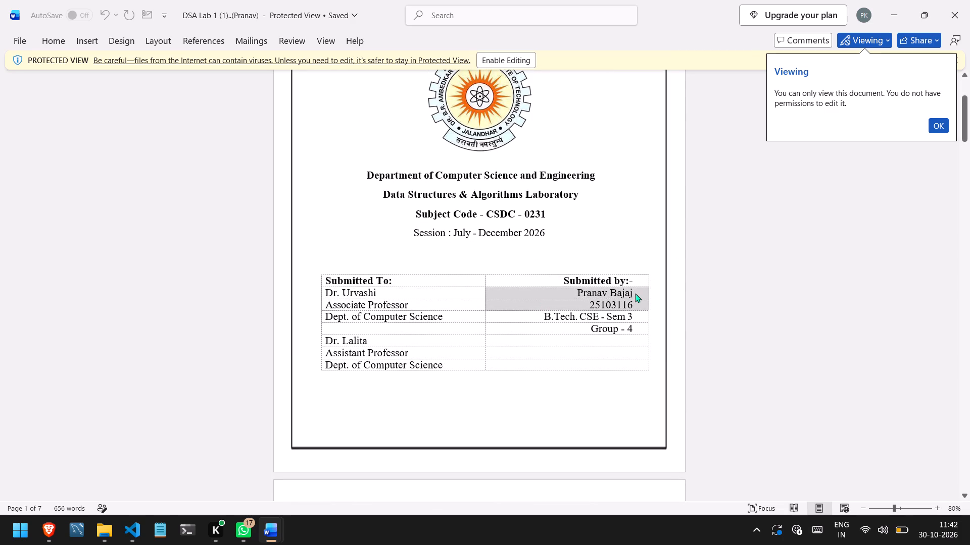
Enable editing of the protected DSA Lab 1 document.
left_click(635, 293)
key("ctrl+BackSpace")
key("ctrl+BackSpace")
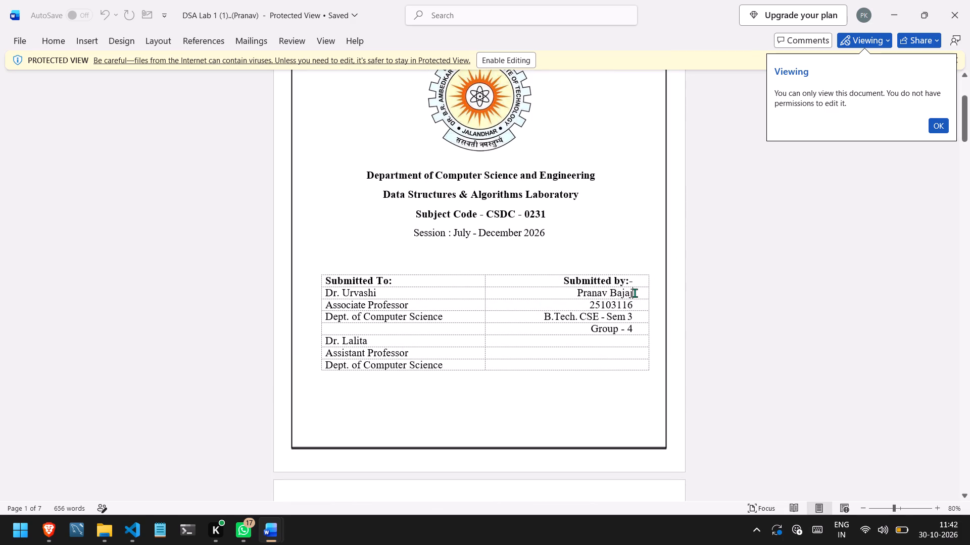
left_click(506, 57)
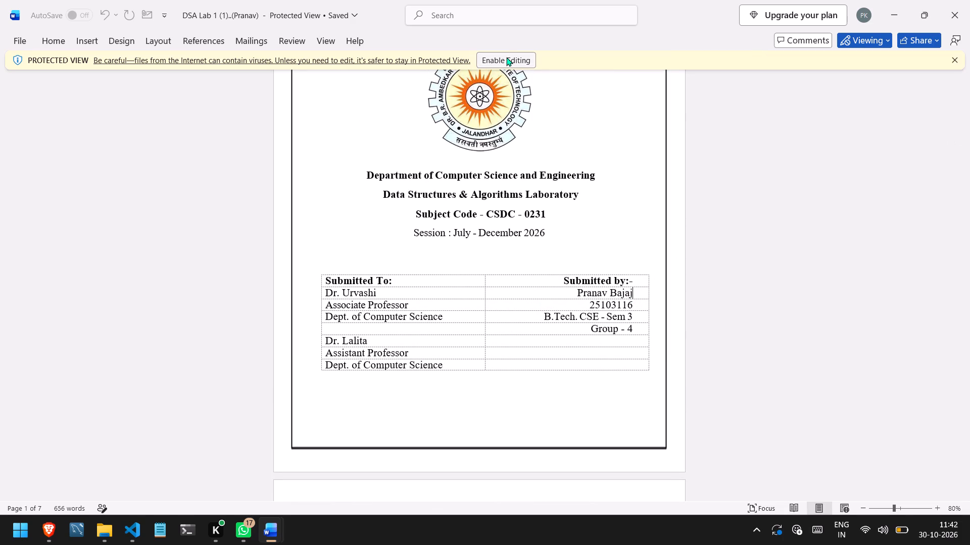
Replace the student name under Submitted by on the cover page with the file owner's full name.
scroll(511, 256, "down", 16)
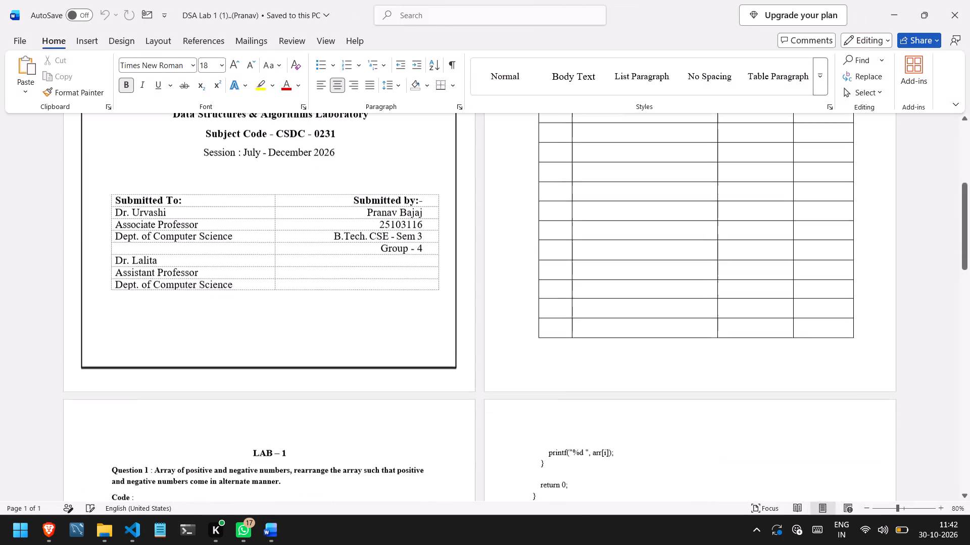
scroll(511, 256, "up", 3)
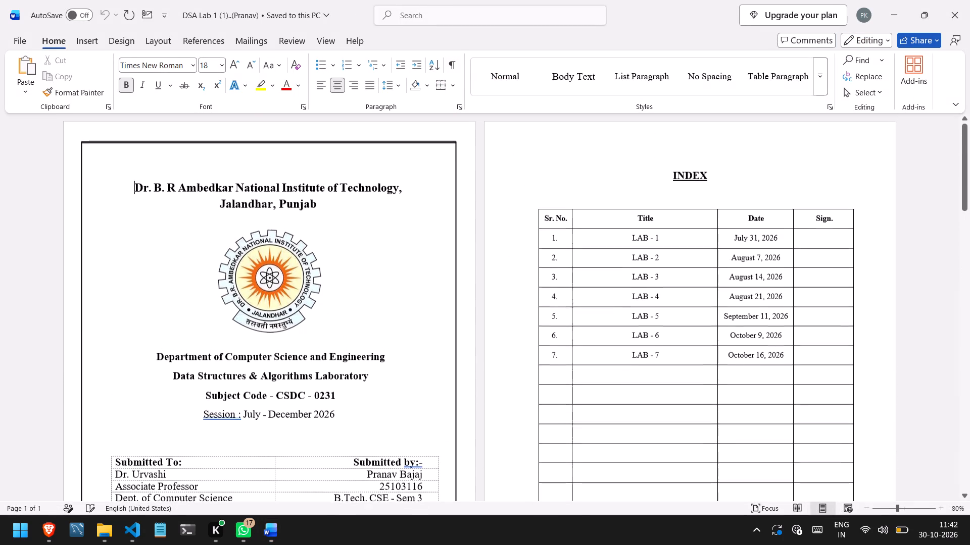
scroll(511, 256, "down", 1)
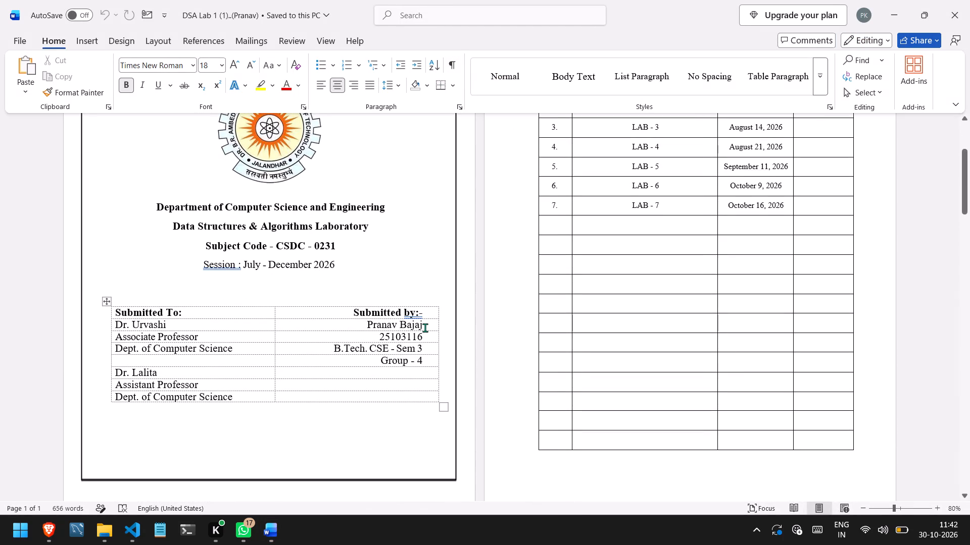
left_click(425, 328)
key("ctrl+BackSpace")
key("ctrl+BackSpace")
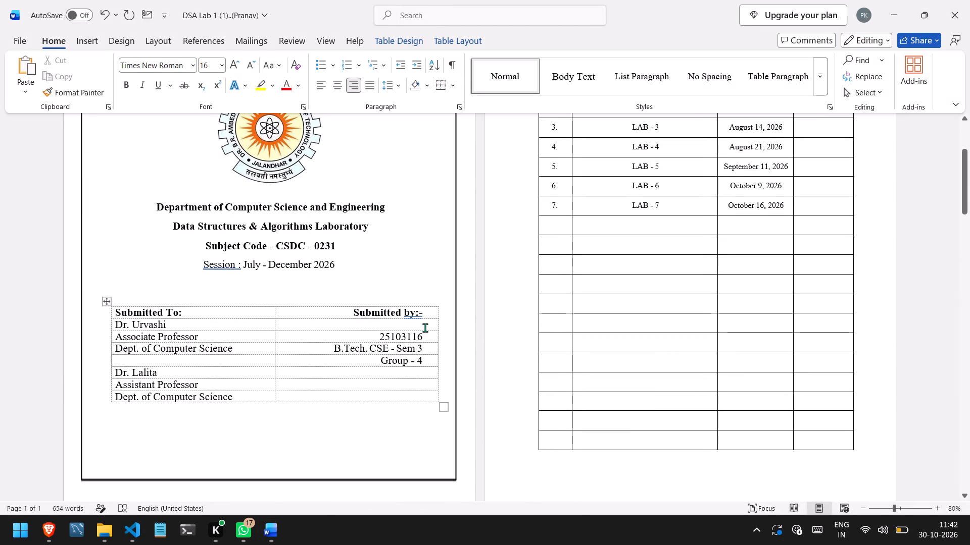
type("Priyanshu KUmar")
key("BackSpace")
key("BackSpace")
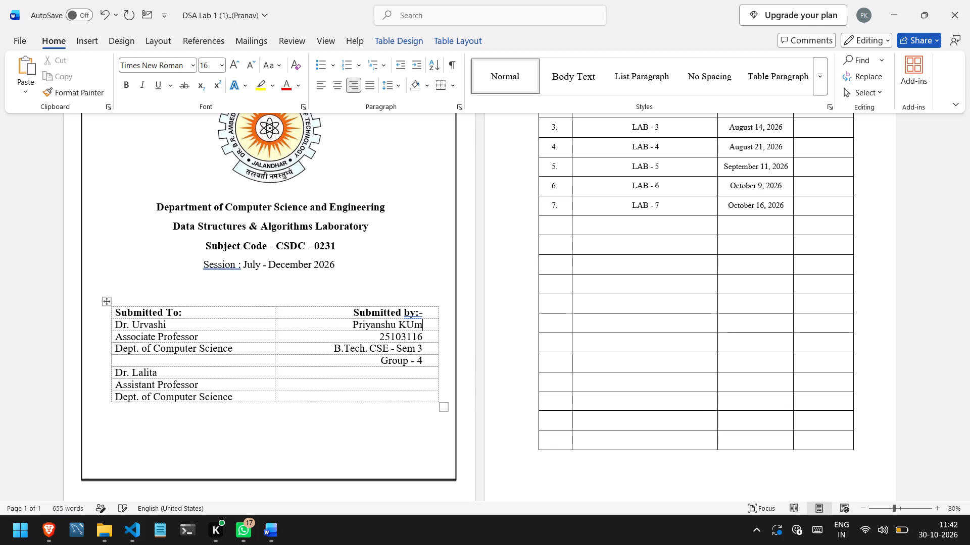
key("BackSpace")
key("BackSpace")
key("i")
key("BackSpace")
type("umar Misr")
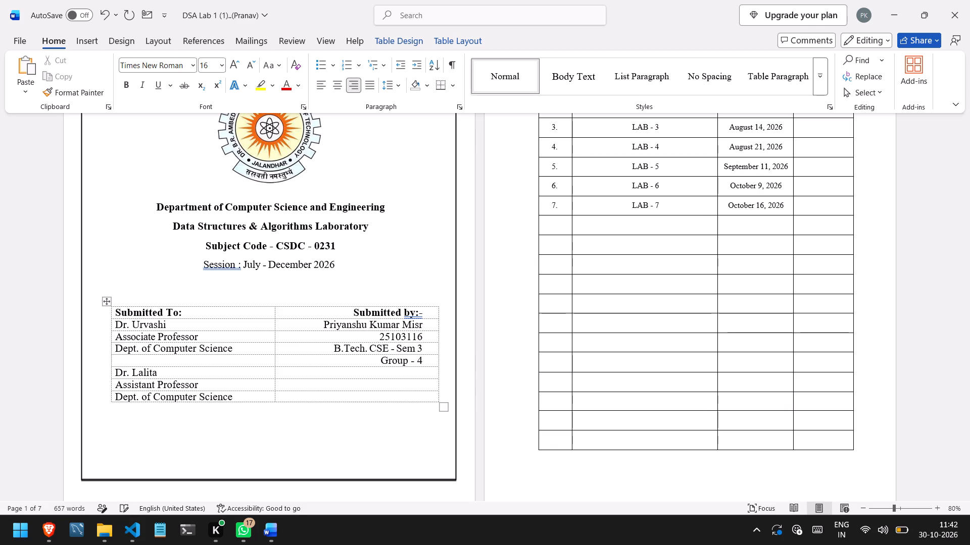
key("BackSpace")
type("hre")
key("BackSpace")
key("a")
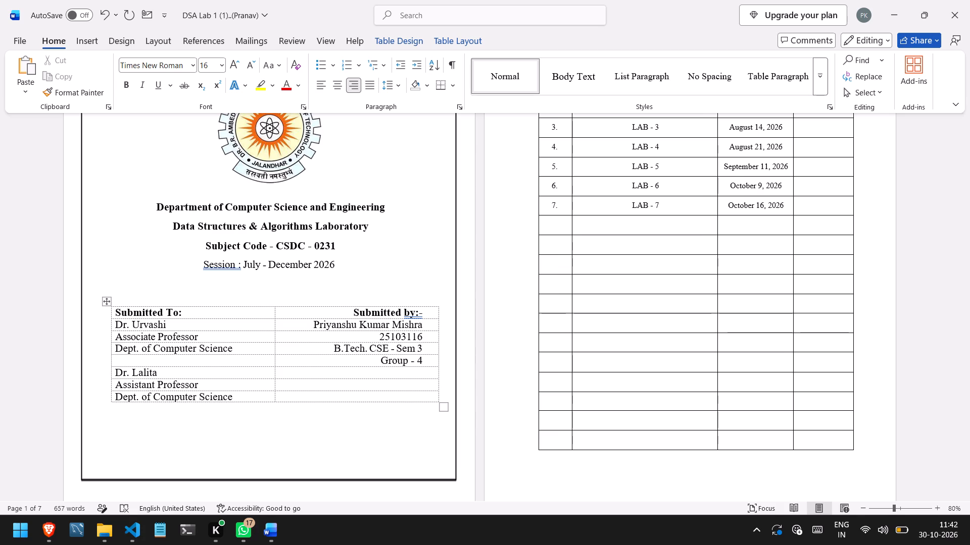
Change the last two digits of the roll number under the student name to match the file owner's roll number.
left_click(425, 337)
key("BackSpace")
key("BackSpace")
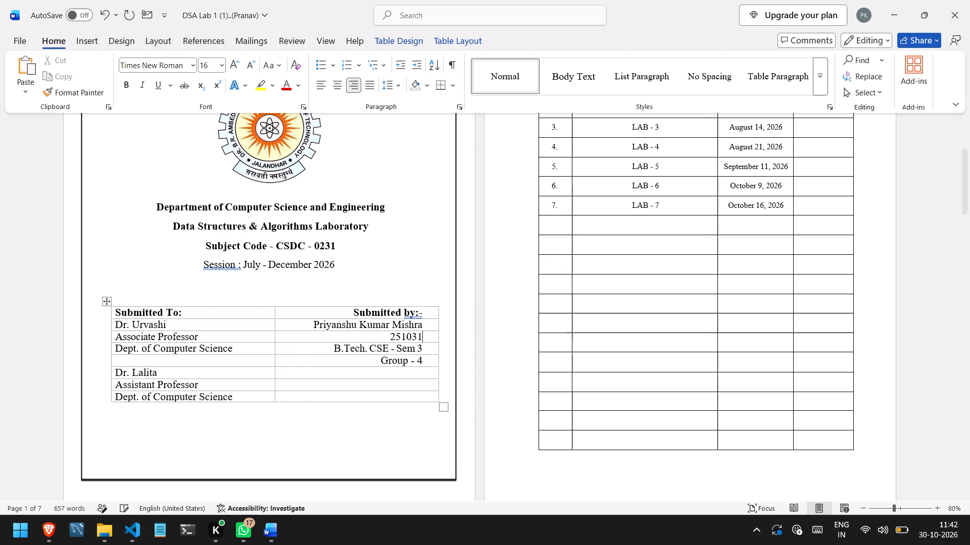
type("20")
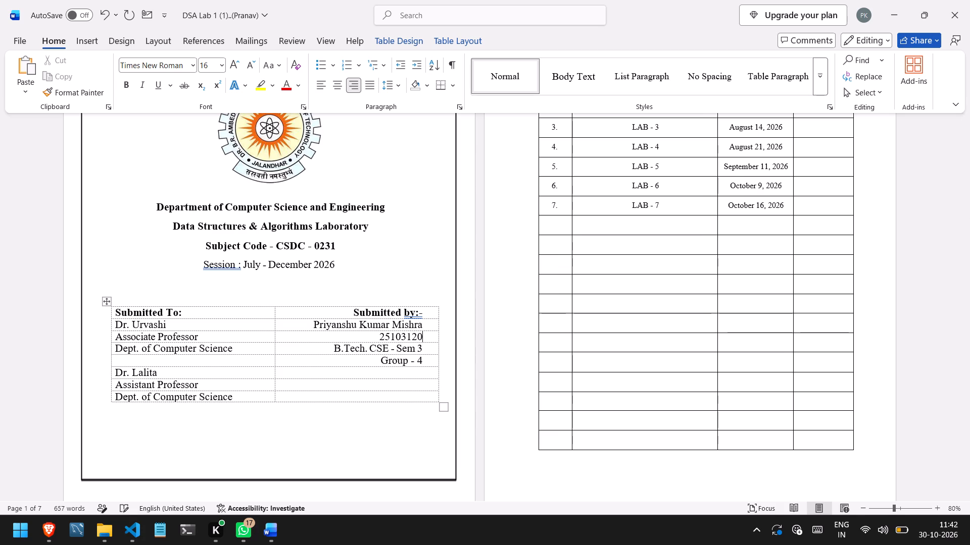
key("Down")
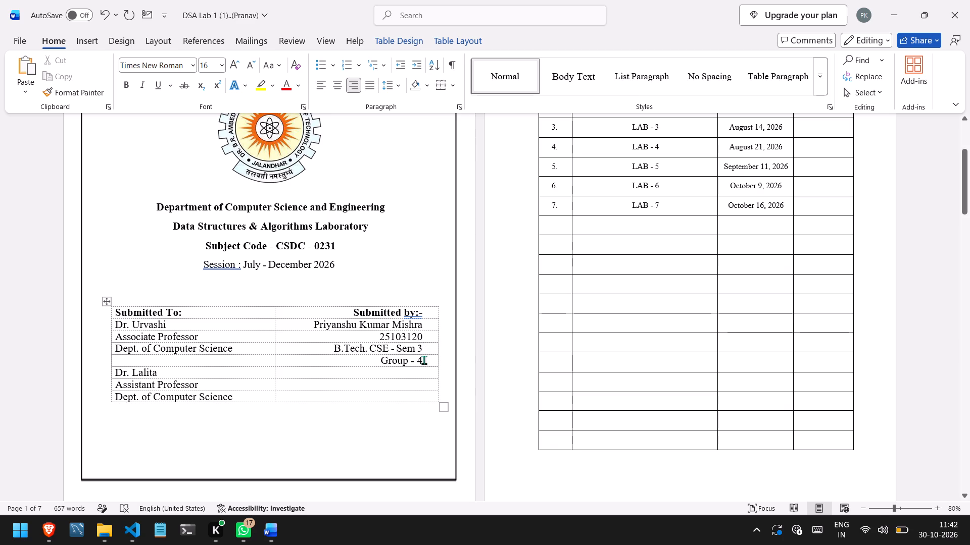
left_click(424, 358)
scroll(424, 358, "down", 1, "ctrl")
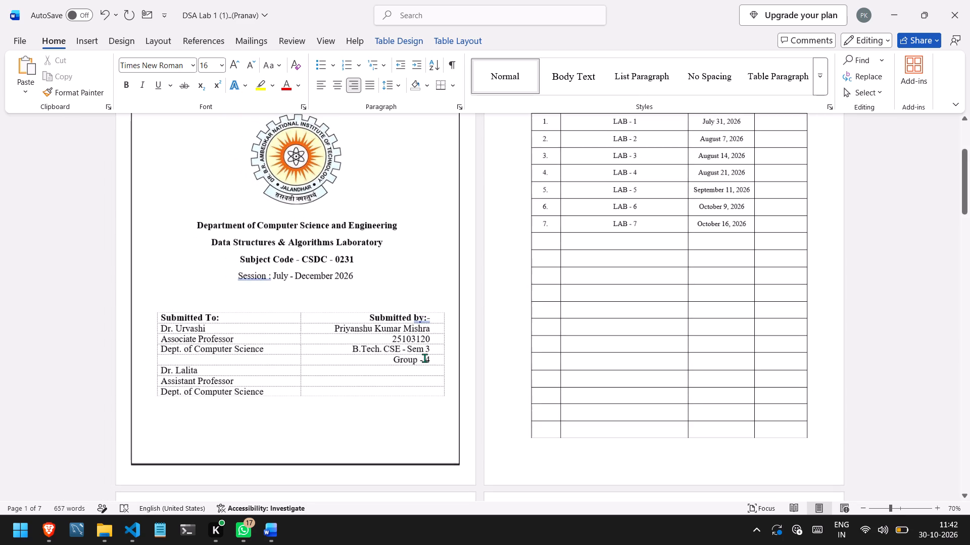
scroll(424, 358, "up", 4, "ctrl")
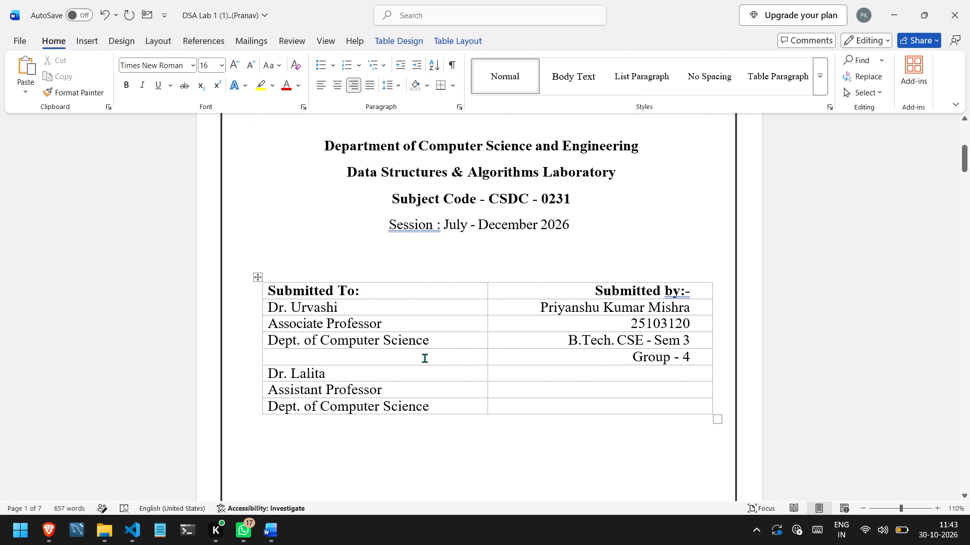
Switch to the Brave browser and close every open tab except Lab 9 - Classroom.
key("super+1")
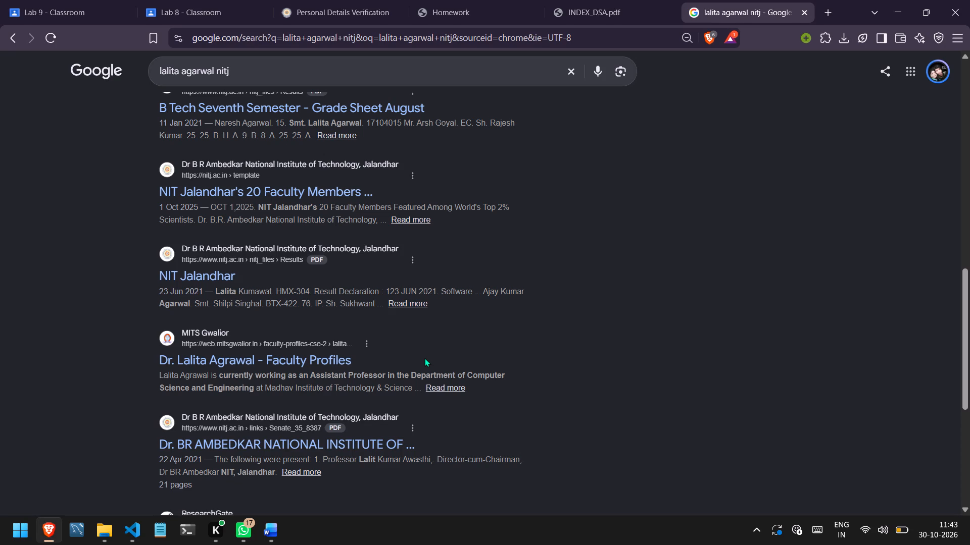
scroll(347, 312, "down", 1)
key("super+1")
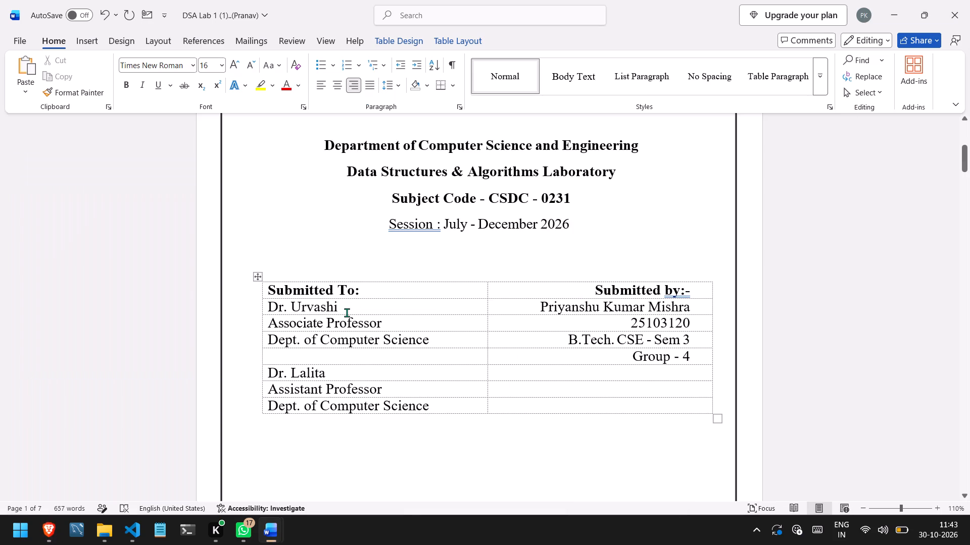
key("super+1")
left_click(222, 0)
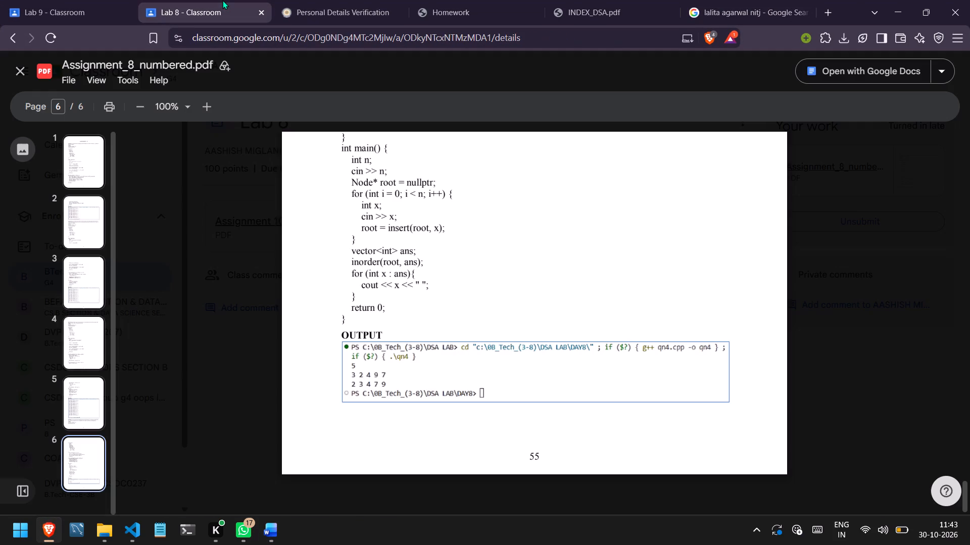
scroll(479, 346, "down", 1)
scroll(479, 346, "up", 9)
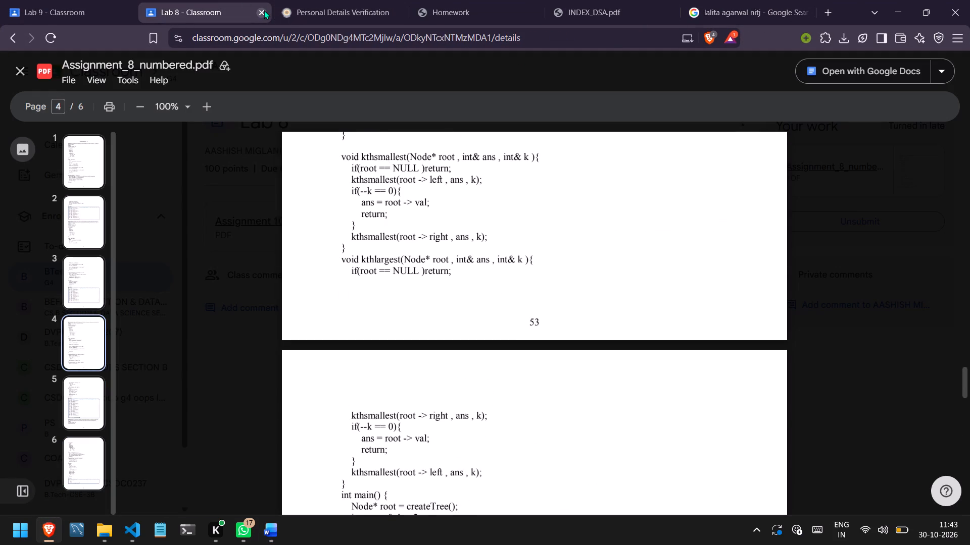
key("ctrl+w")
key("ctrl+w")
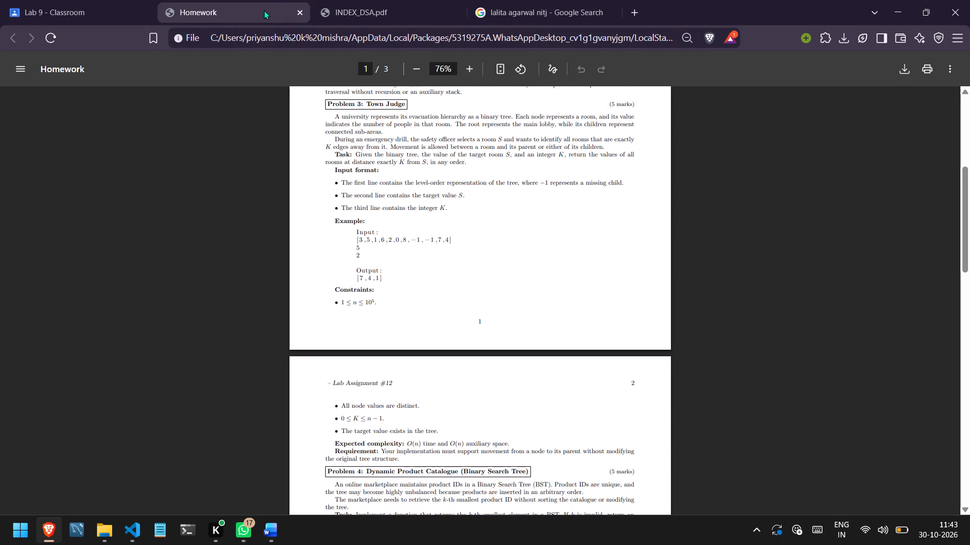
left_click(264, 10)
key("ctrl+w")
key("ctrl+w")
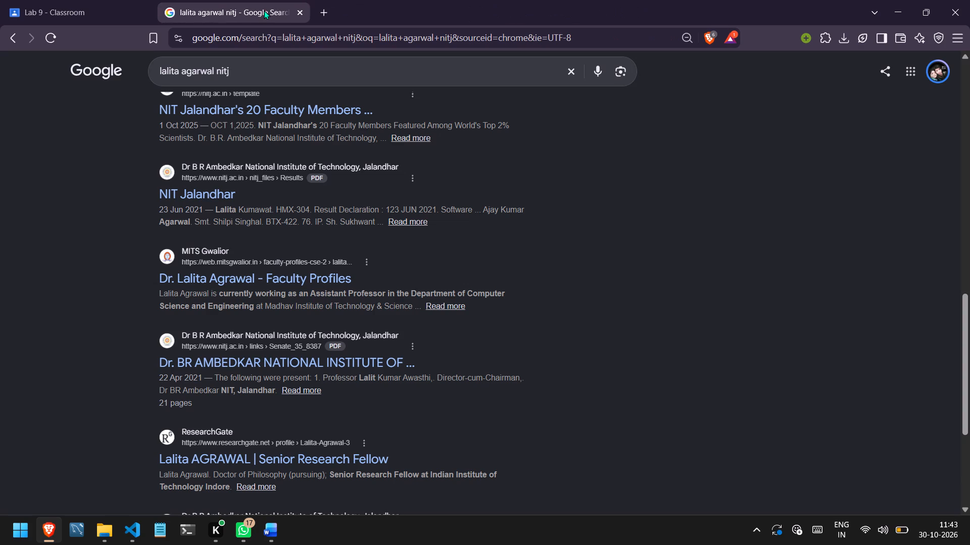
key("ctrl+w")
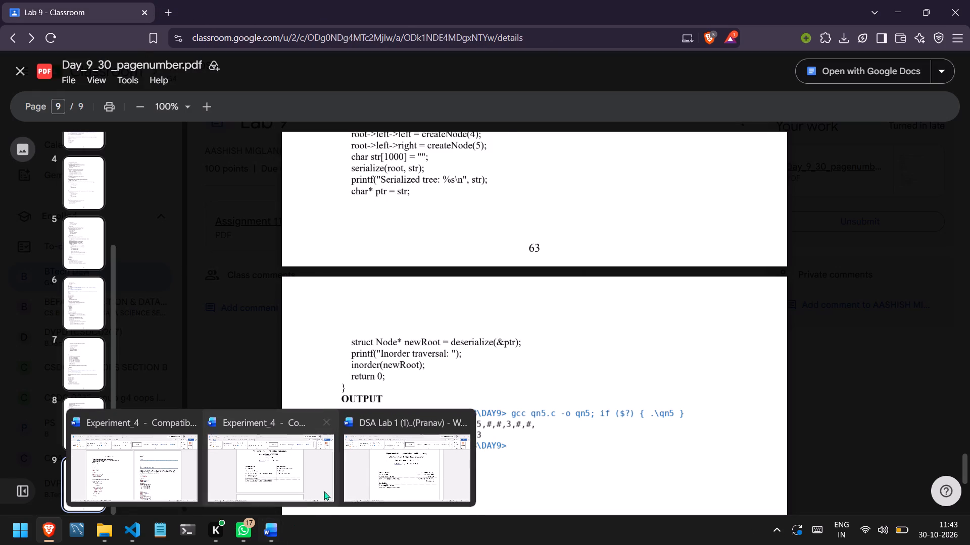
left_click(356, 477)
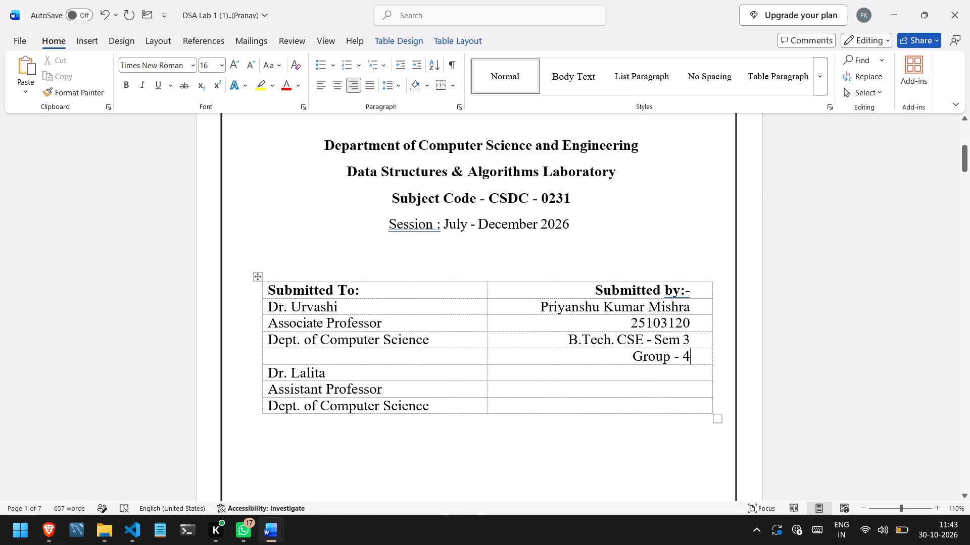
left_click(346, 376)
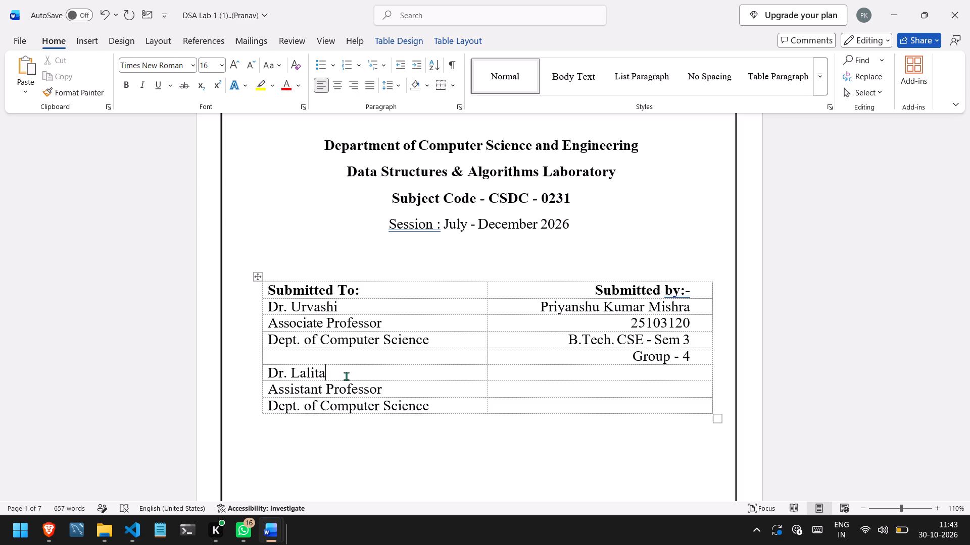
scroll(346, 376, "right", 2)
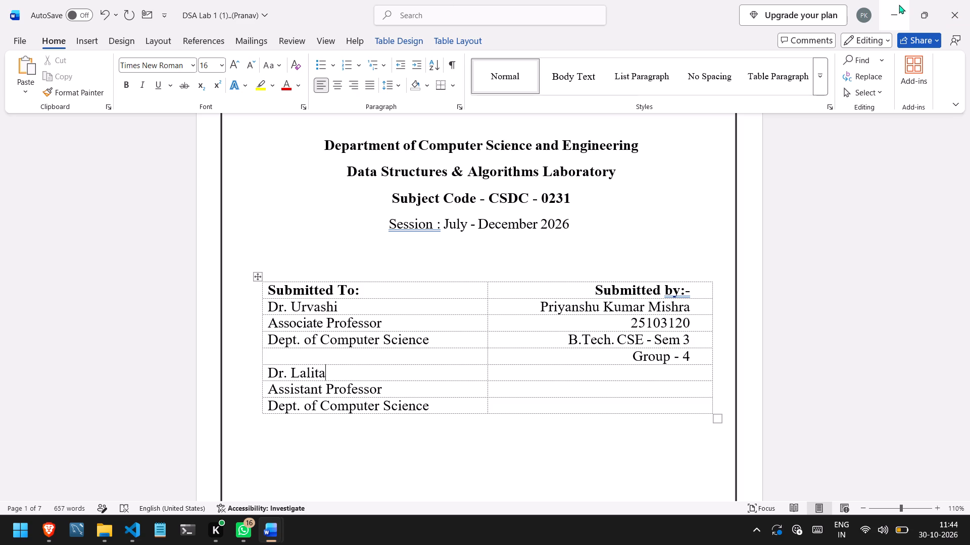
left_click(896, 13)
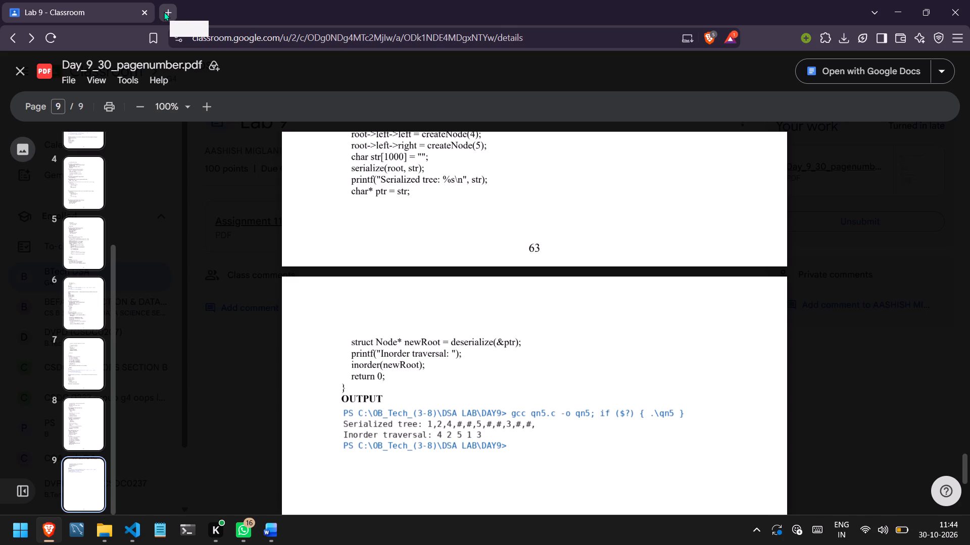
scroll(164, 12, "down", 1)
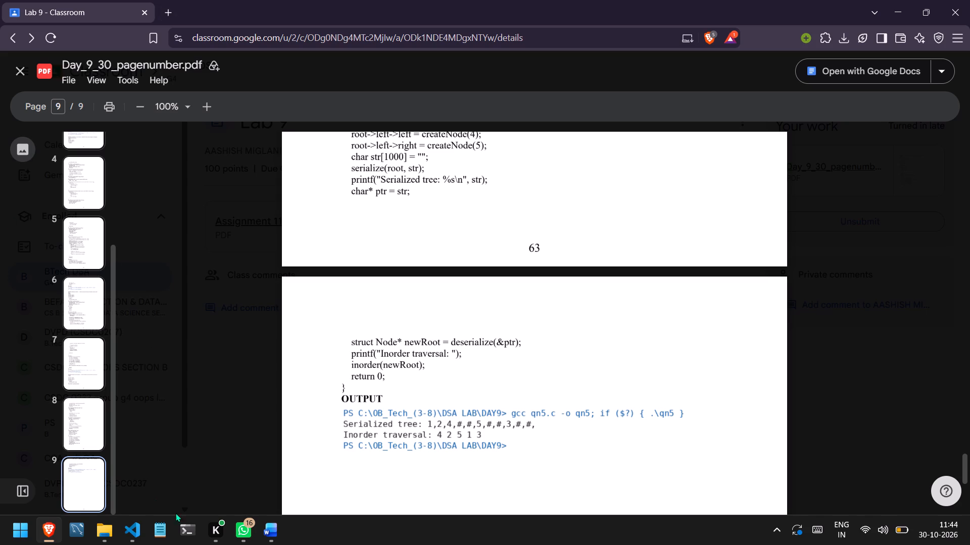
Switch back to the DSA Lab 1 document in Word to view its cover page.
left_click(263, 523)
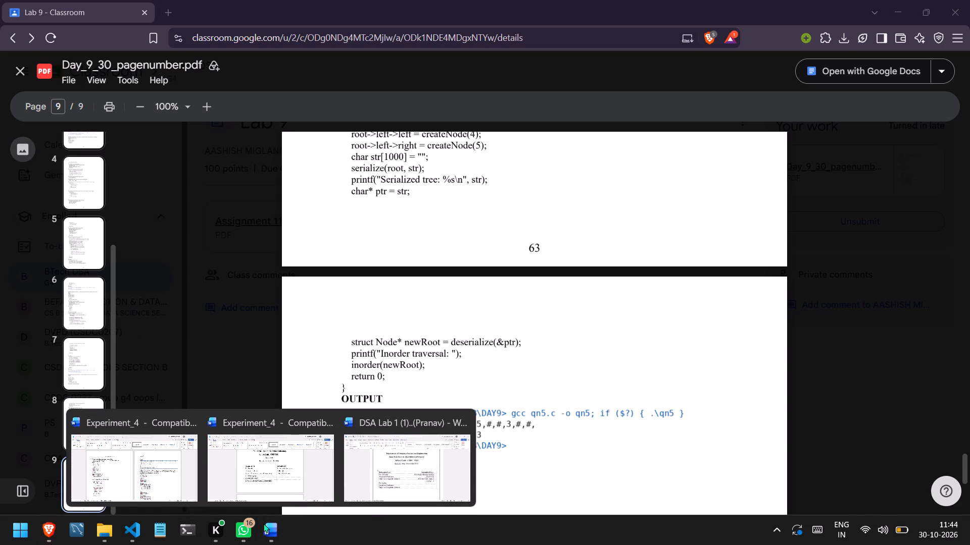
left_click(393, 472)
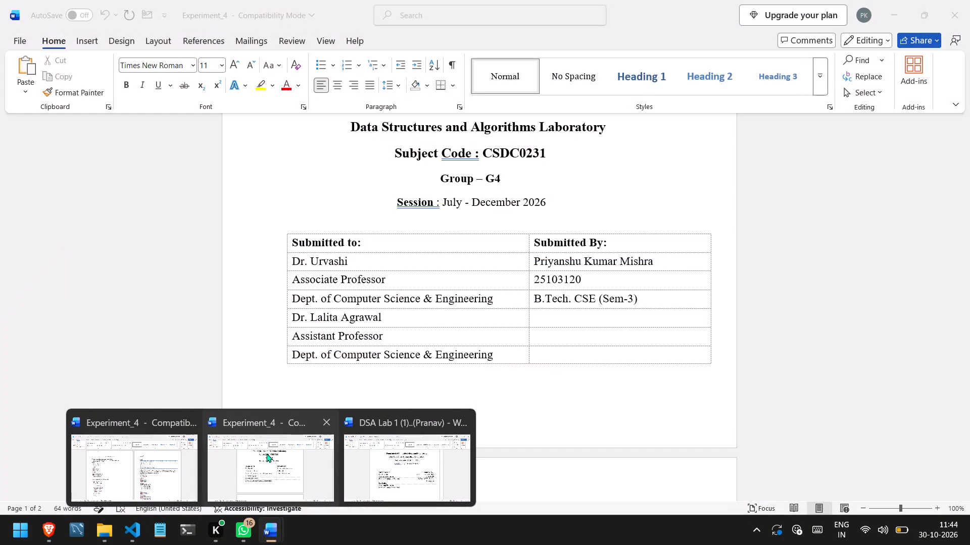
Save and close the edited Experiment_4 cover page, and close the other Experiment_4 document.
left_click(330, 424)
left_click(153, 454)
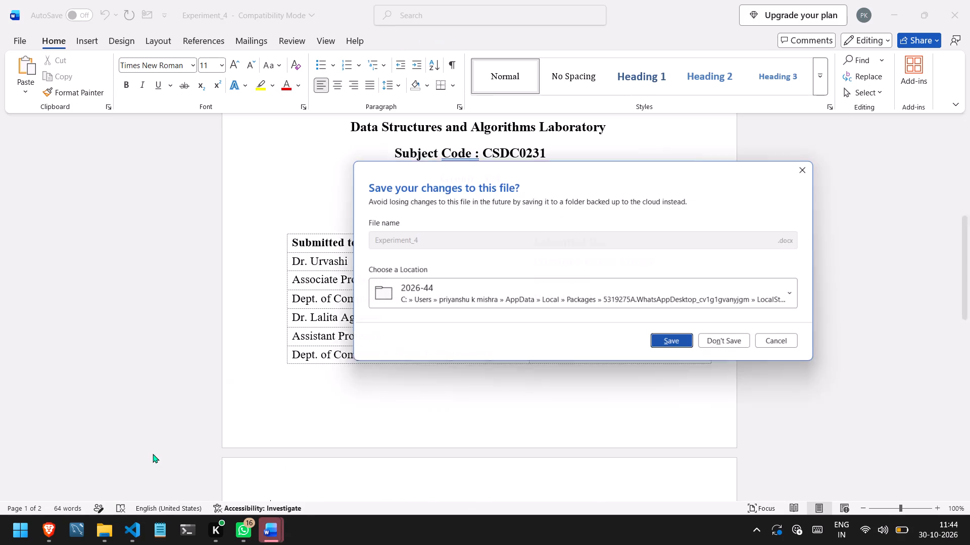
key("Return")
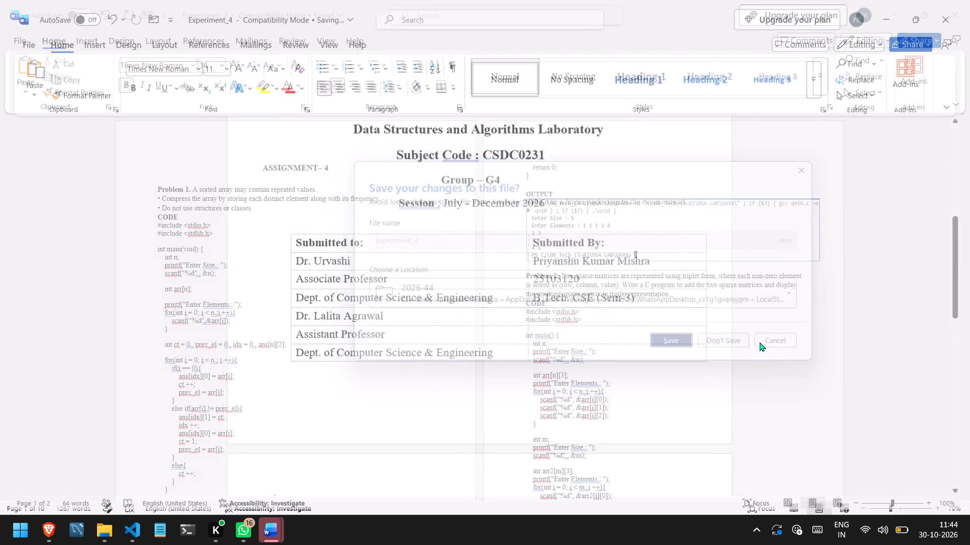
left_click(969, 1)
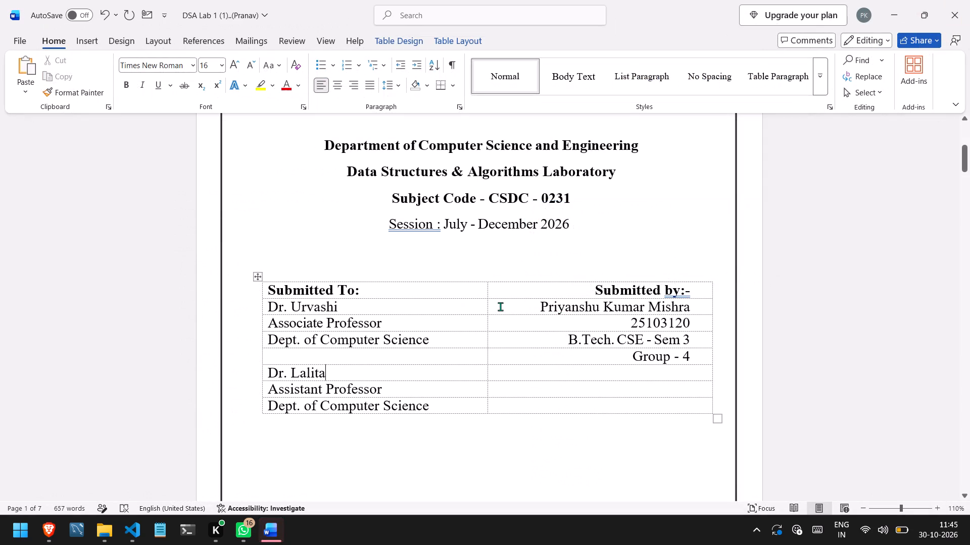
Enter the serial number 8. in the first empty row of the INDEX table.
scroll(528, 310, "down", 2, "ctrl")
scroll(528, 310, "up", 3)
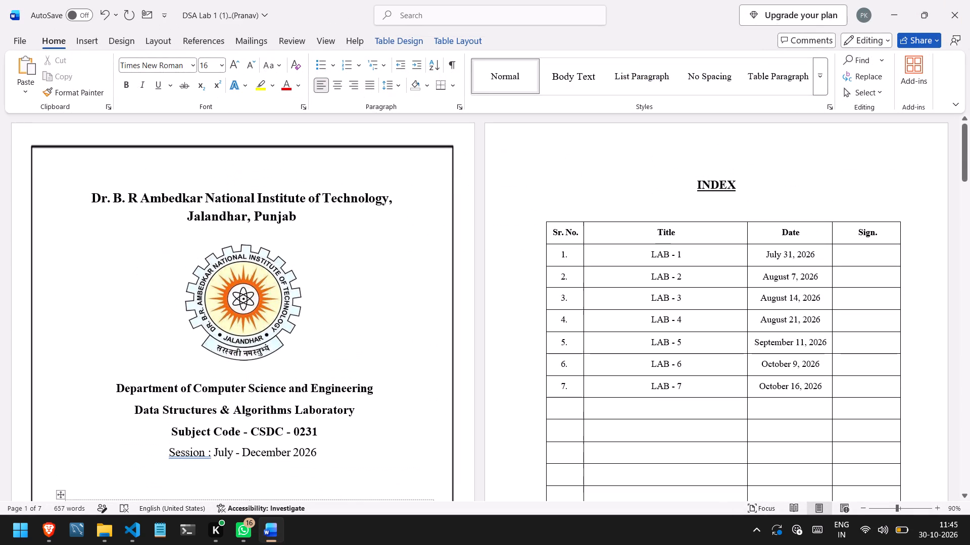
scroll(528, 310, "down", 1)
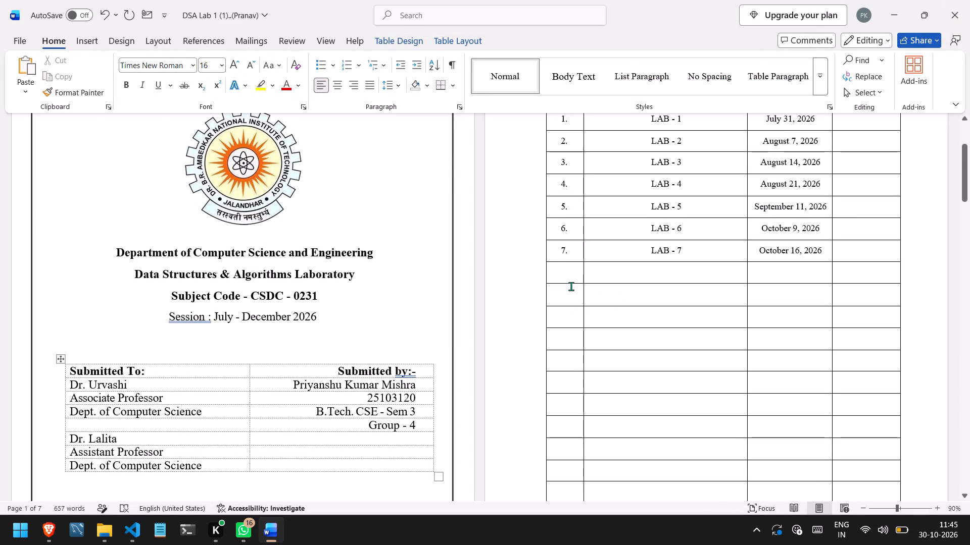
scroll(571, 283, "right", 1)
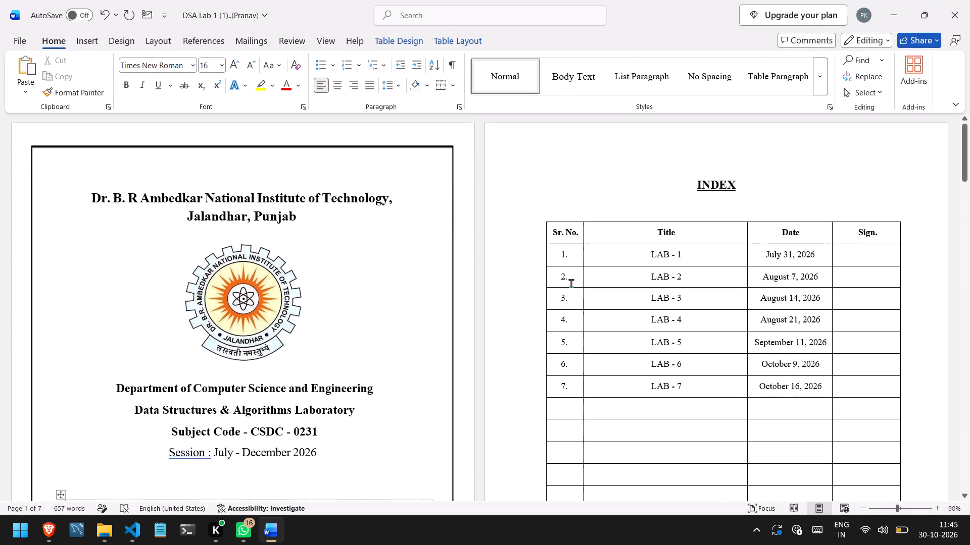
scroll(571, 283, "right", 2)
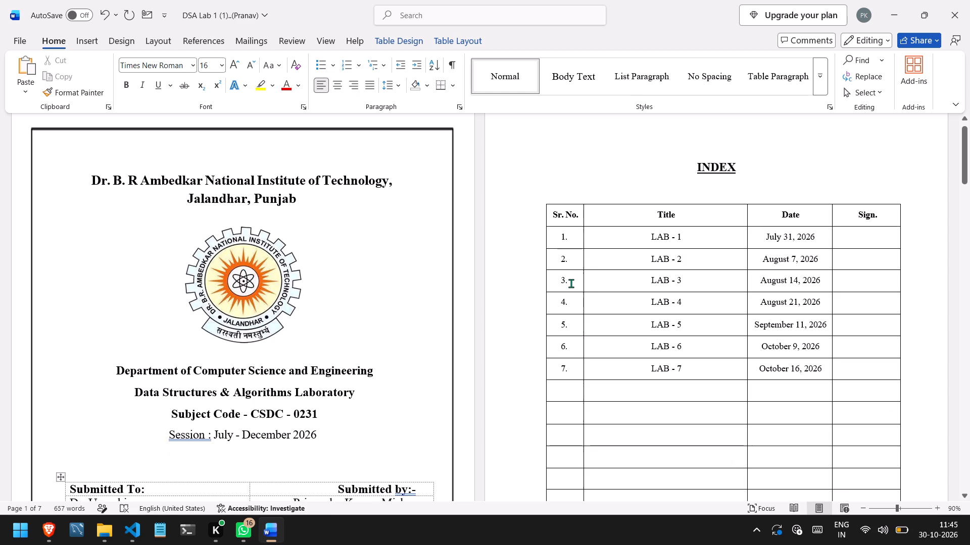
scroll(571, 283, "right", 1)
left_click(568, 367)
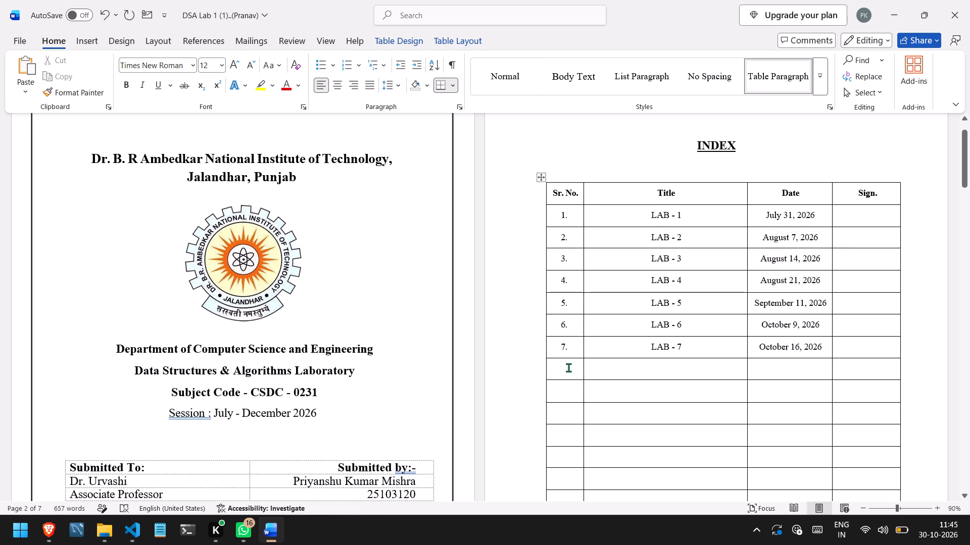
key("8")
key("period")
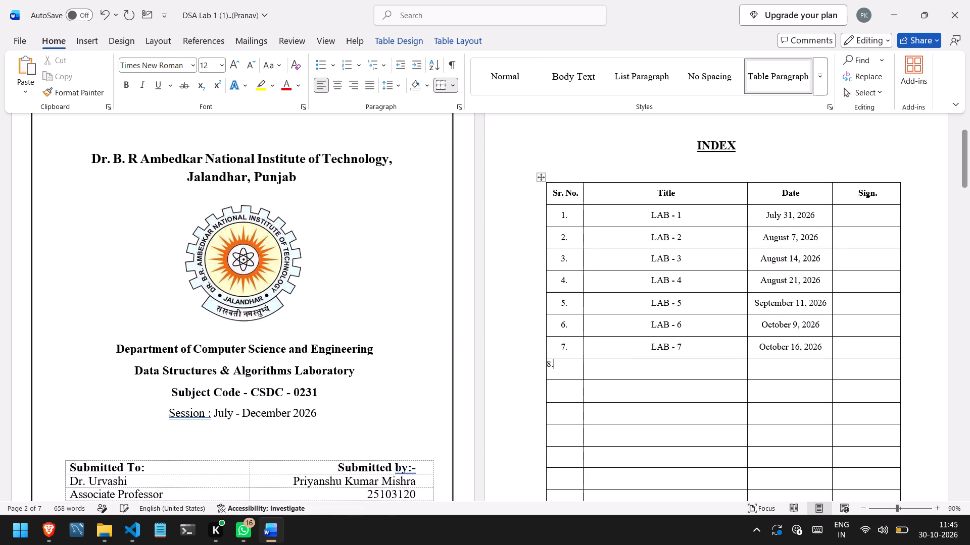
Centre the text in all cells of the INDEX table from row 7 down to the last empty row.
left_click(654, 367)
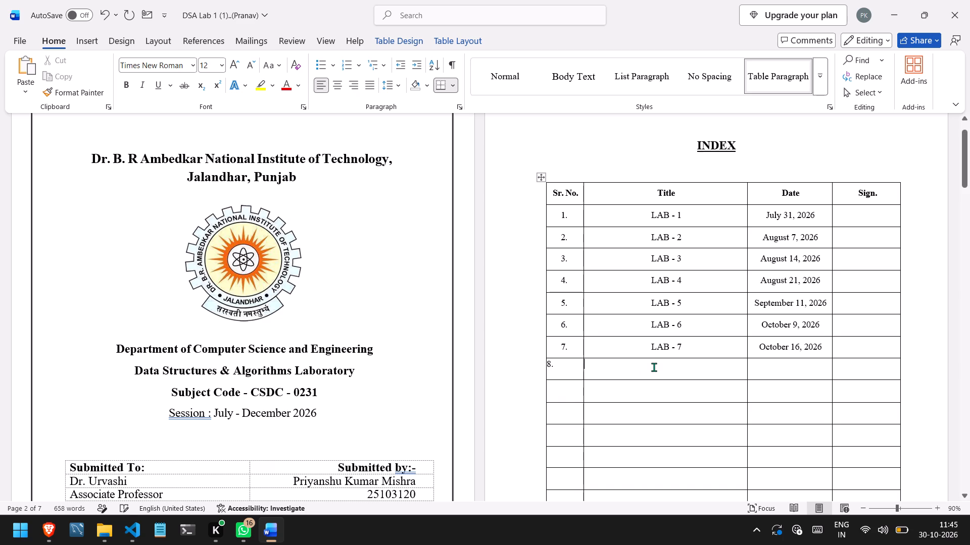
left_click_drag(650, 347, 685, 347)
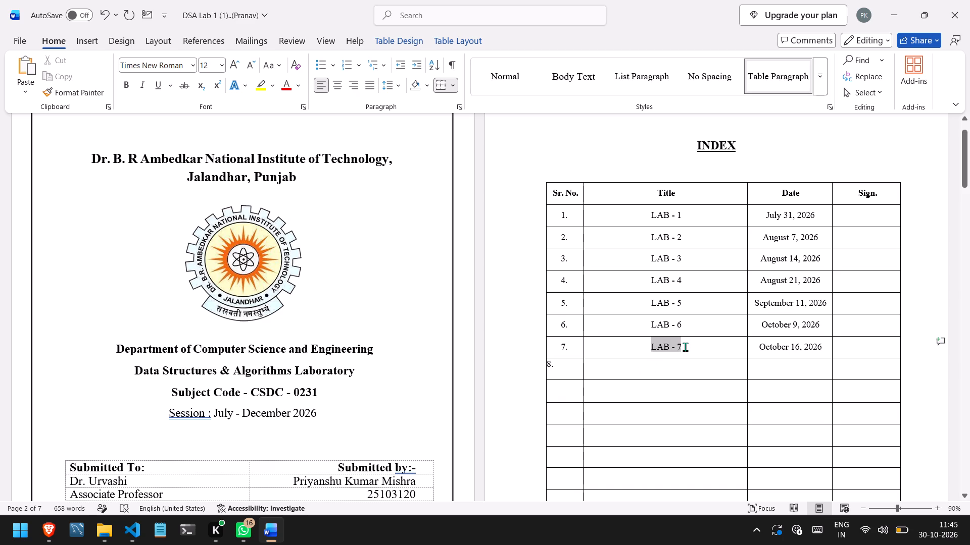
left_click_drag(685, 347, 686, 347)
scroll(686, 347, "down", 1)
scroll(686, 347, "down", 1, "ctrl")
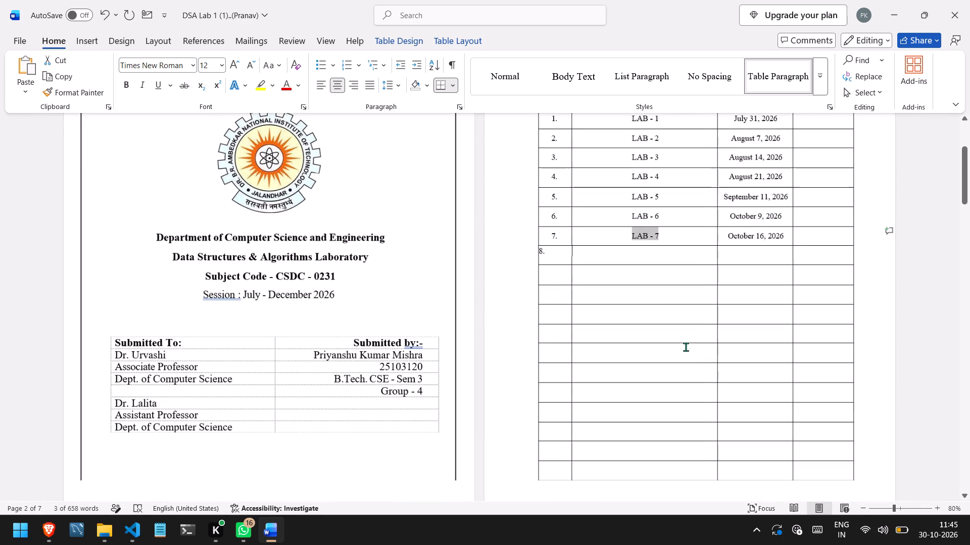
left_click_drag(547, 235, 690, 356)
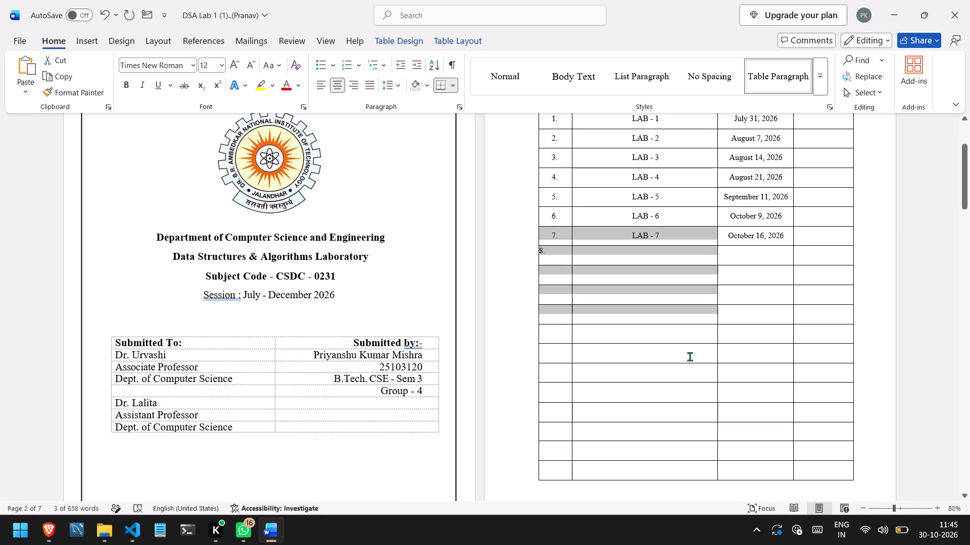
left_click_drag(690, 356, 833, 467)
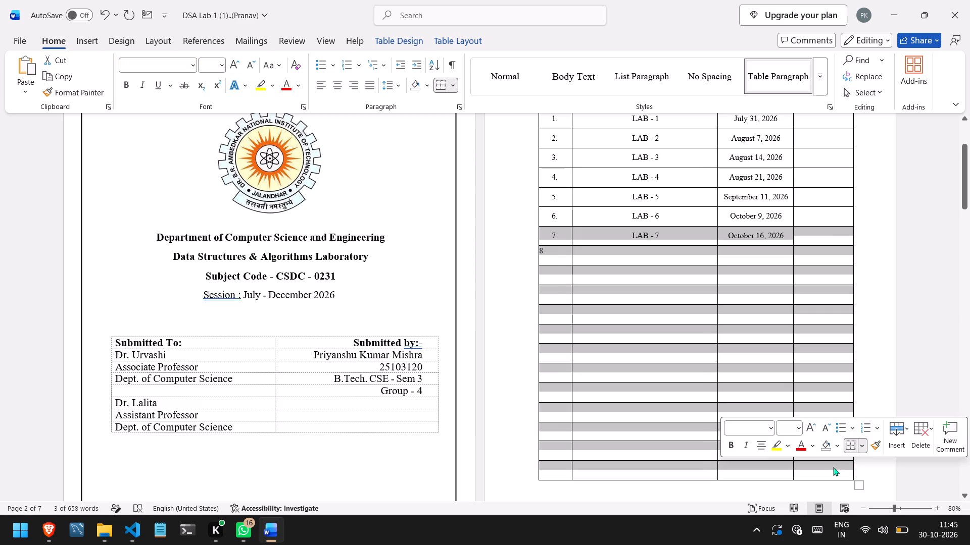
left_click(339, 89)
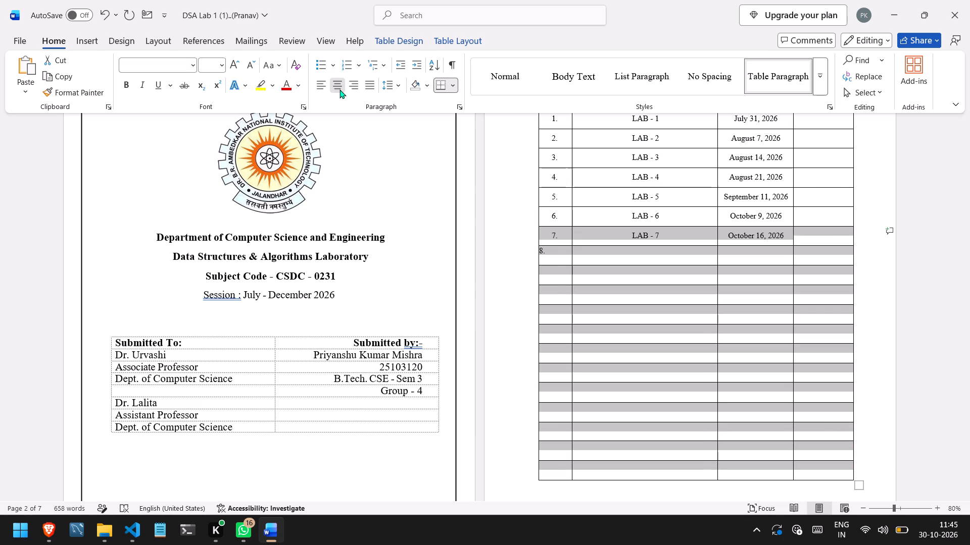
Enter the title LAB - 8 in row 8 of the INDEX table, reverting the automatic dash replacement to keep the plain hyphen.
left_click(645, 253)
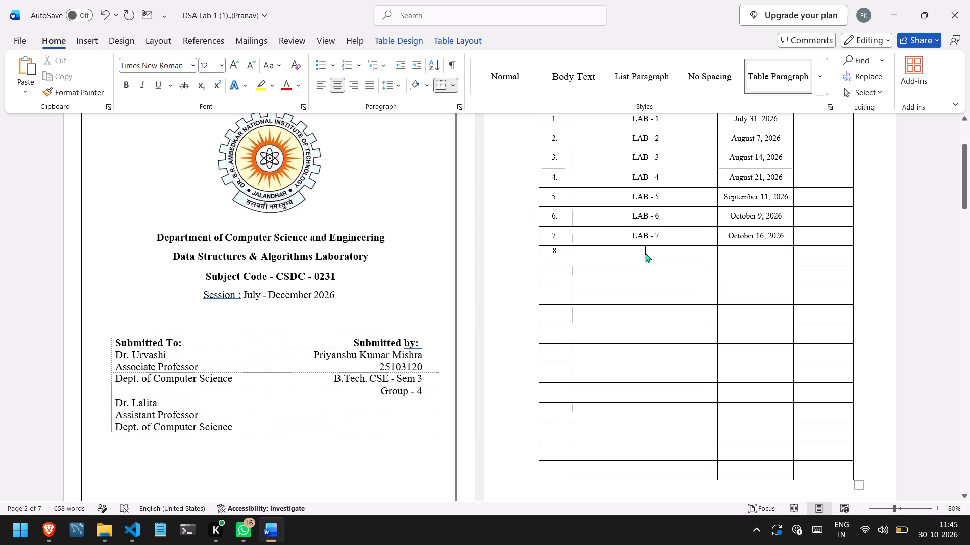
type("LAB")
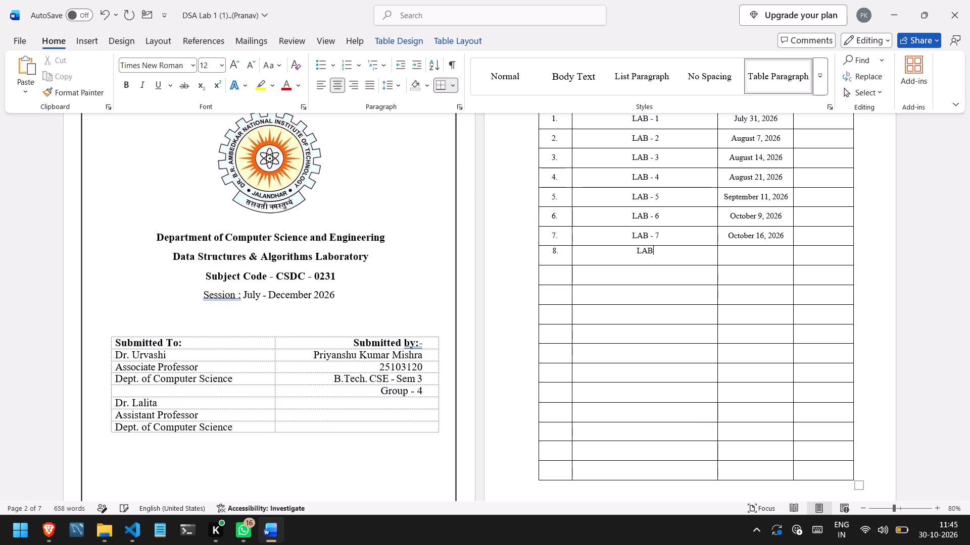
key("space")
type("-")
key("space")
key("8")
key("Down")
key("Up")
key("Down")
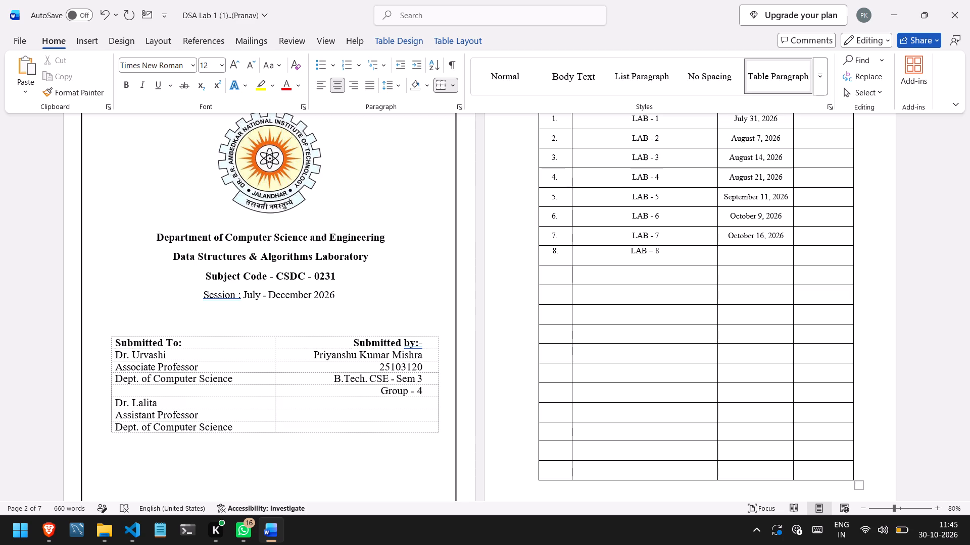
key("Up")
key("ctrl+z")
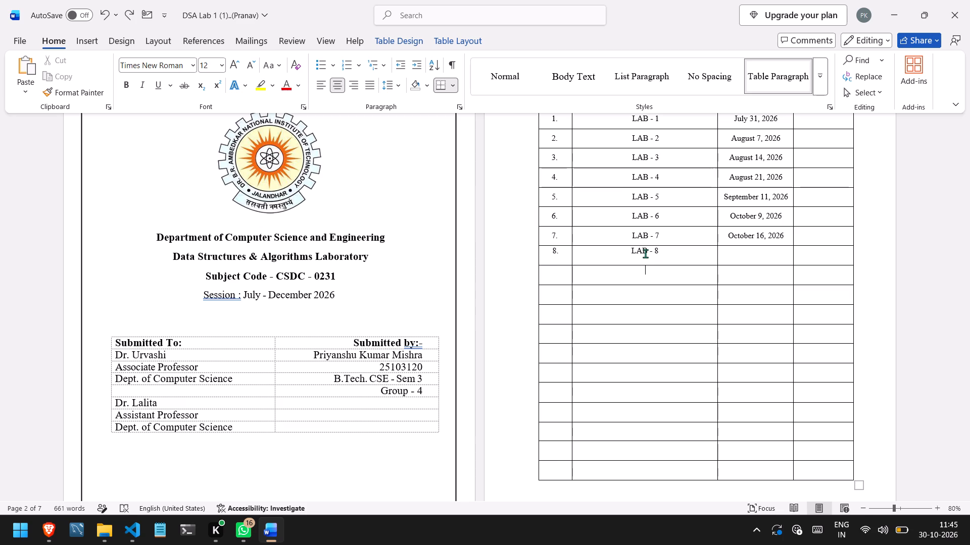
Enter the titles LAB - 9 and LAB - 10 in the two rows below LAB - 8.
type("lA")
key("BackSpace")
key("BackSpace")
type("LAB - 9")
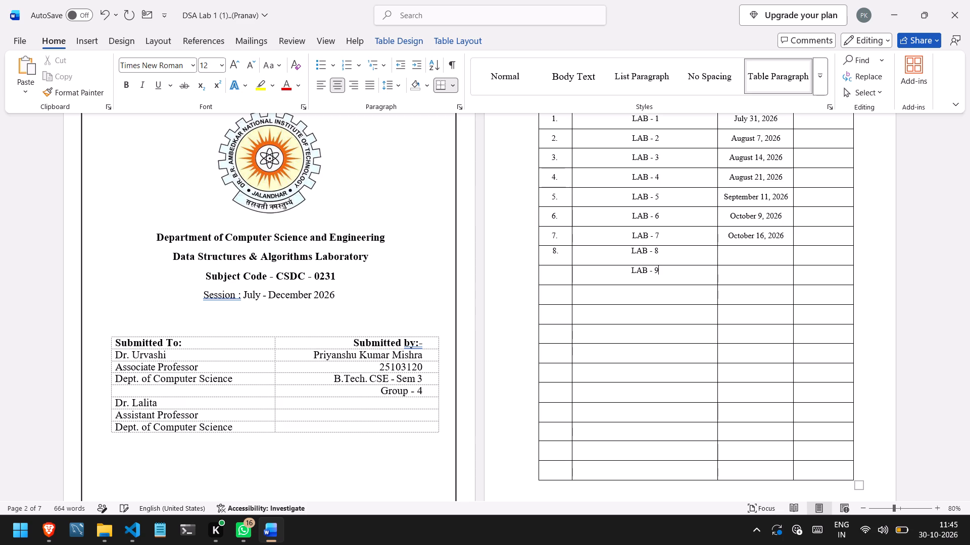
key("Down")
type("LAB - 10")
Enter the serial number 9 in the LAB - 9 row of the INDEX table.
left_click(557, 277)
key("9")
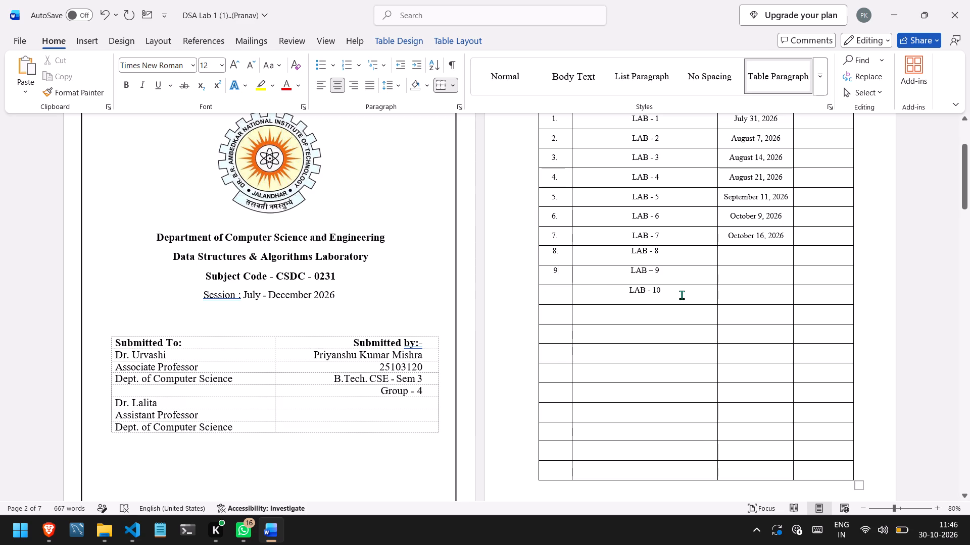
Check the LAB - 7 row's line spacing and apply 1.0 spacing to the serial number and title cells of the LAB - 8 to LAB - 10 rows.
left_click_drag(544, 253, 710, 298)
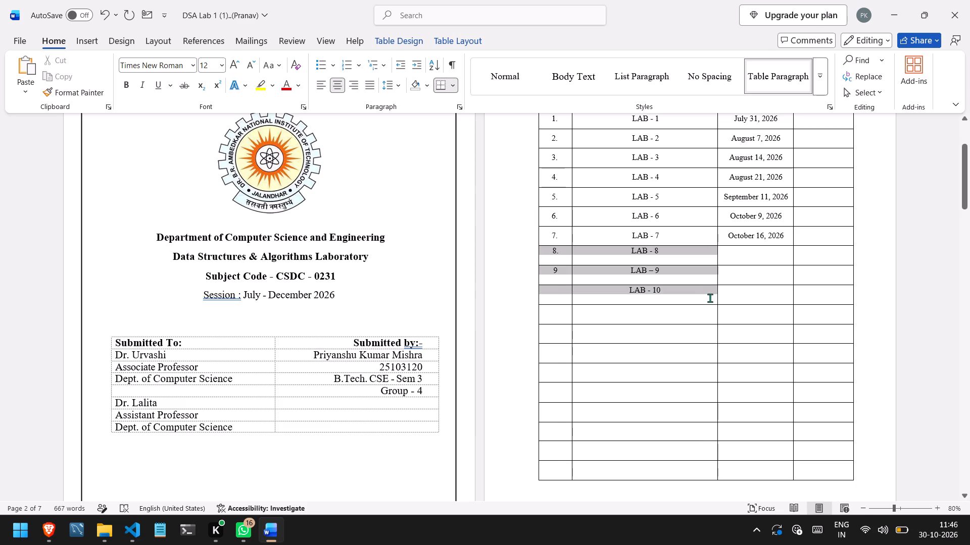
left_click_drag(710, 298, 710, 301)
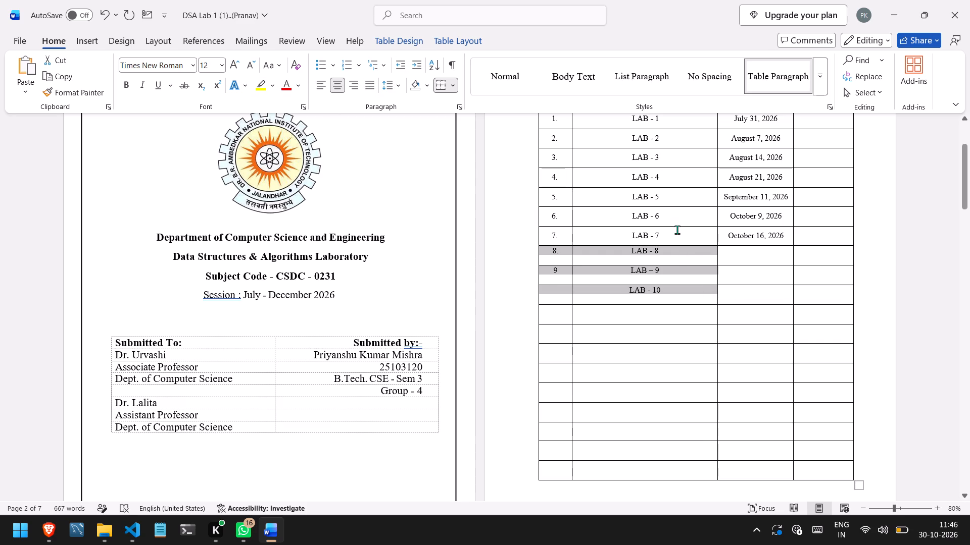
left_click_drag(672, 236, 556, 240)
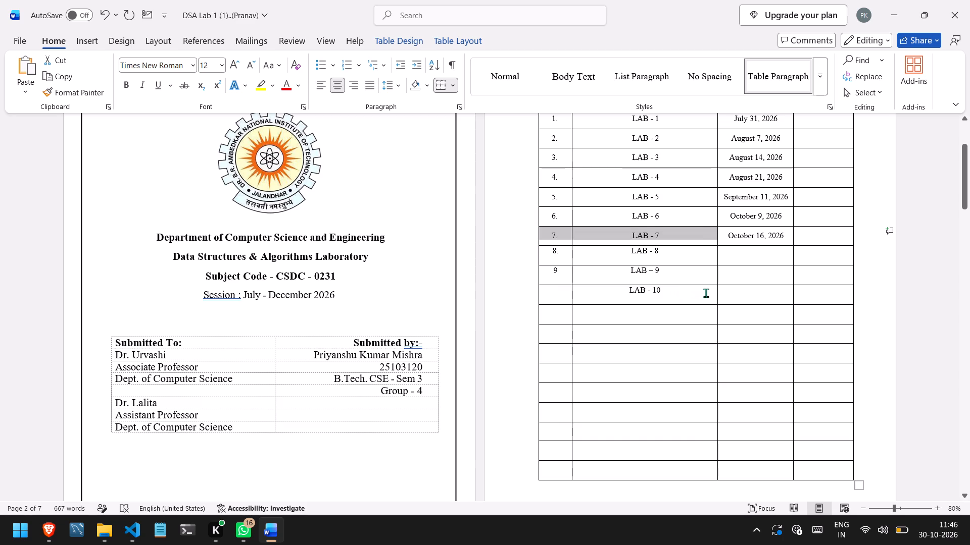
left_click_drag(713, 292, 554, 265)
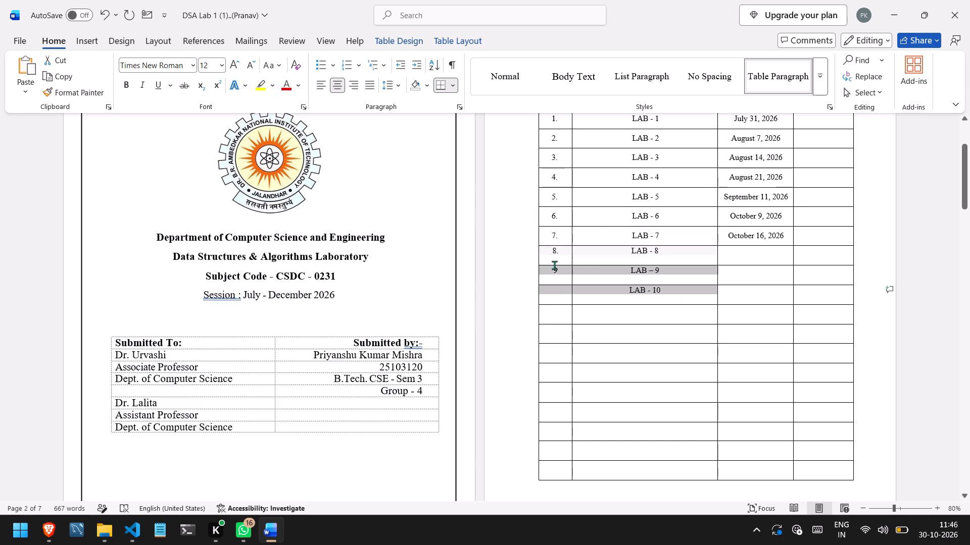
left_click_drag(554, 265, 547, 259)
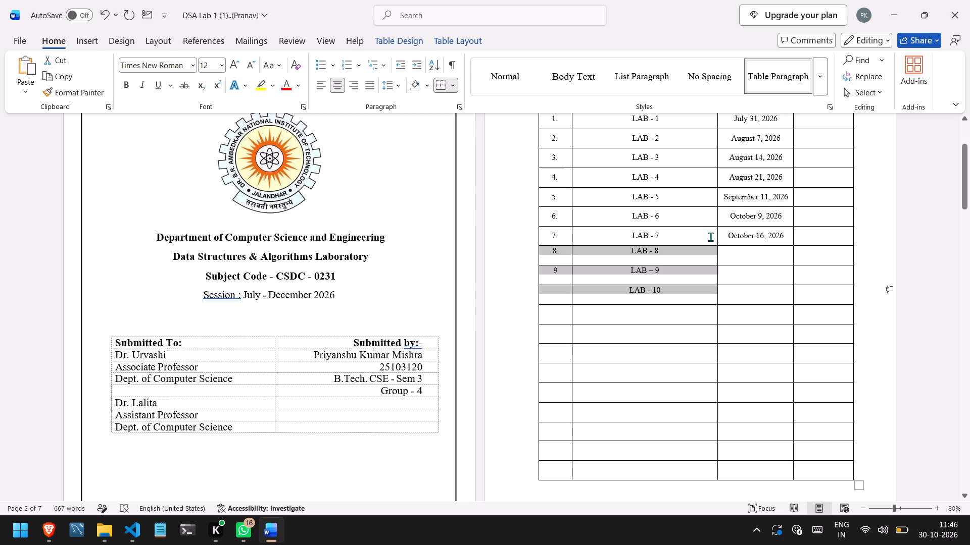
left_click_drag(710, 237, 539, 235)
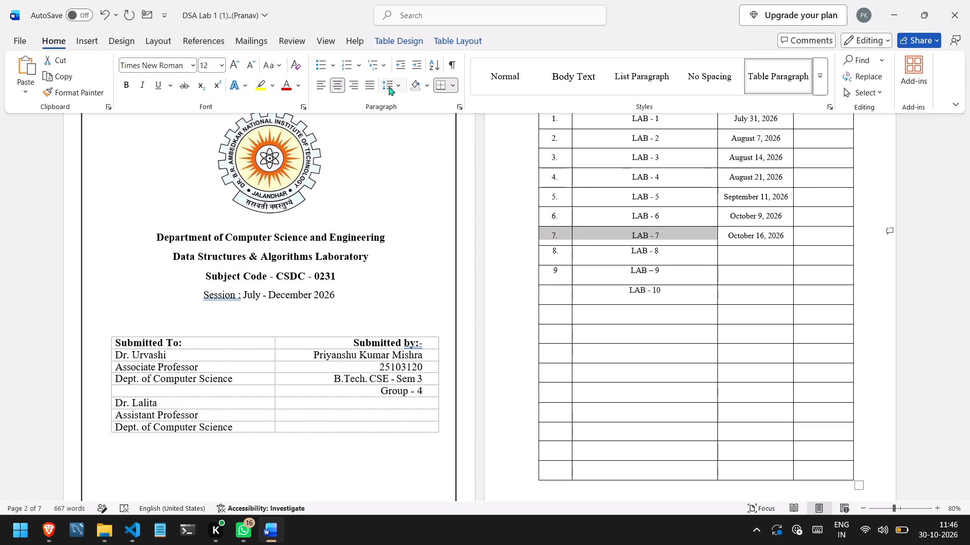
left_click(397, 85)
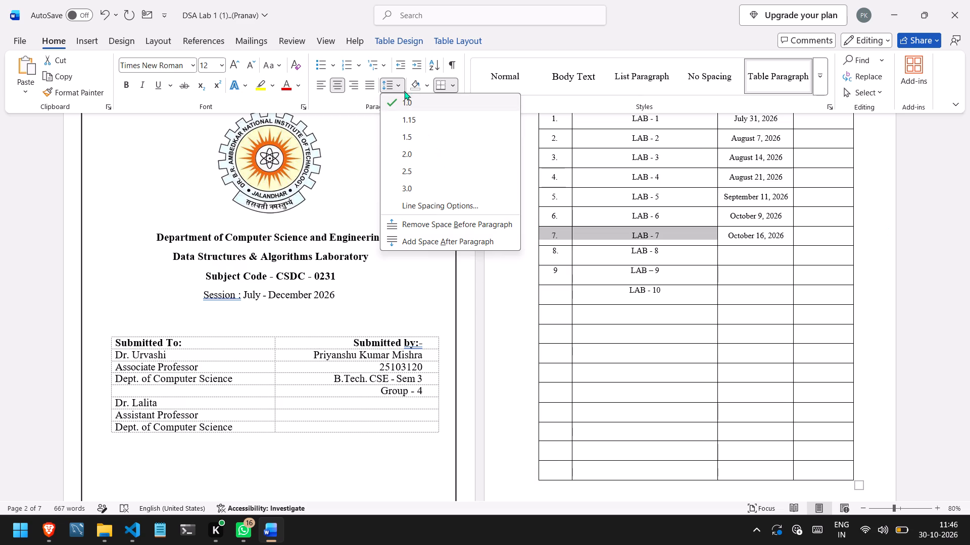
left_click(345, 145)
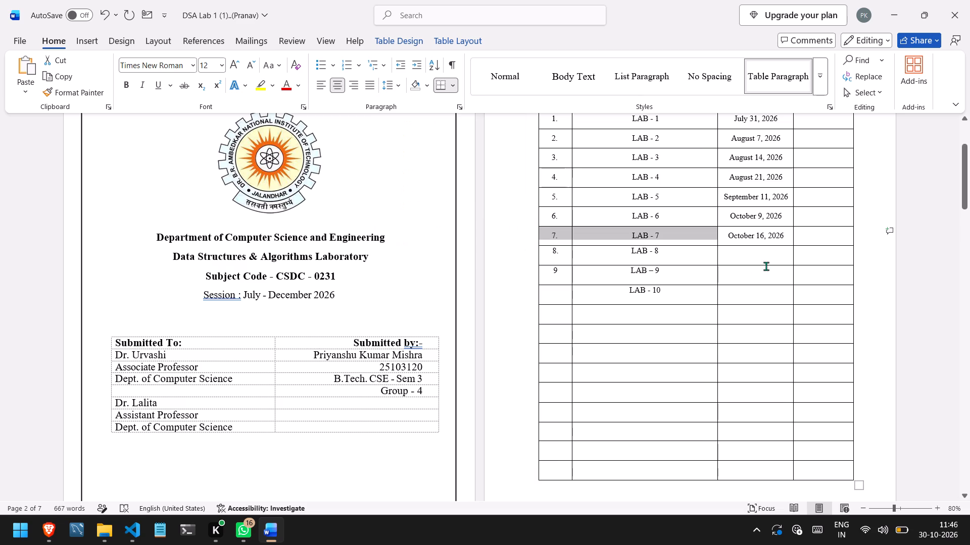
left_click_drag(704, 297, 544, 257)
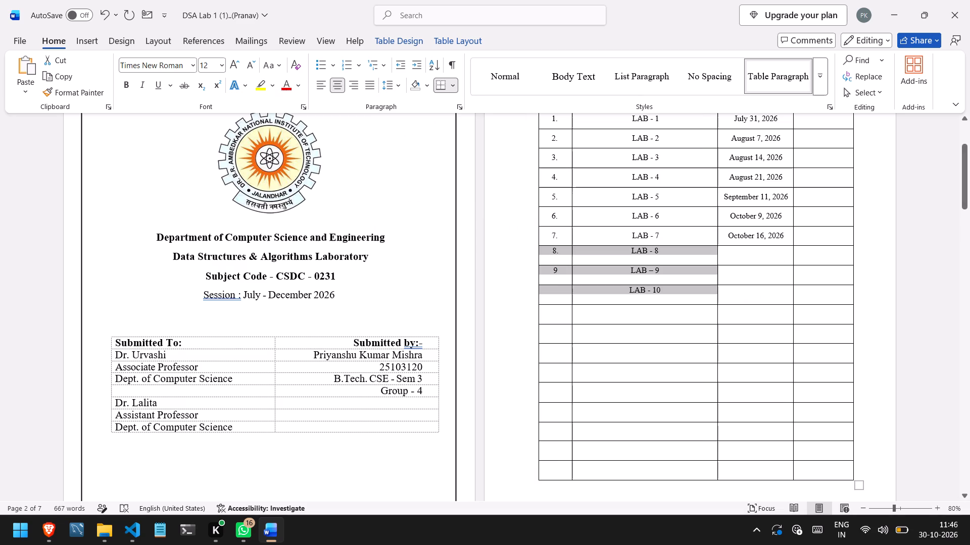
left_click(398, 88)
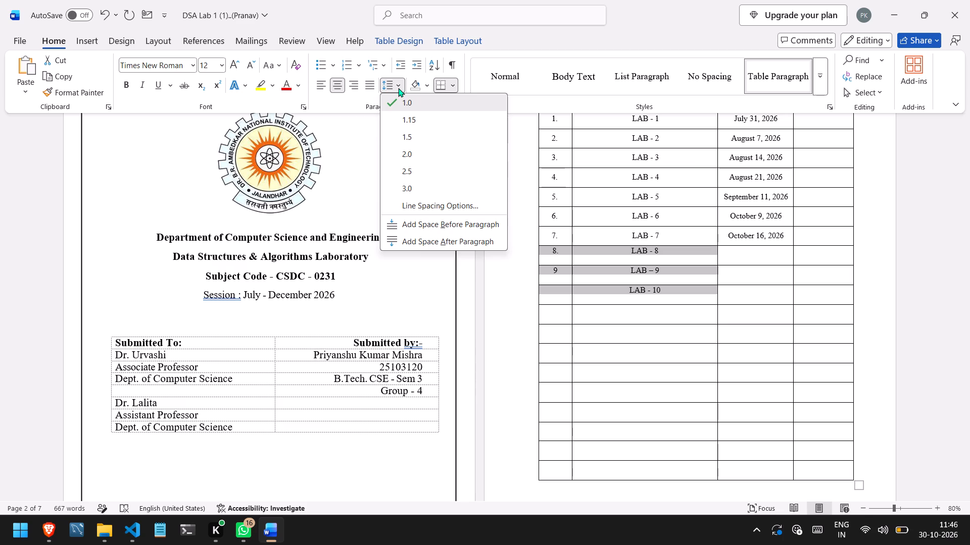
left_click(416, 107)
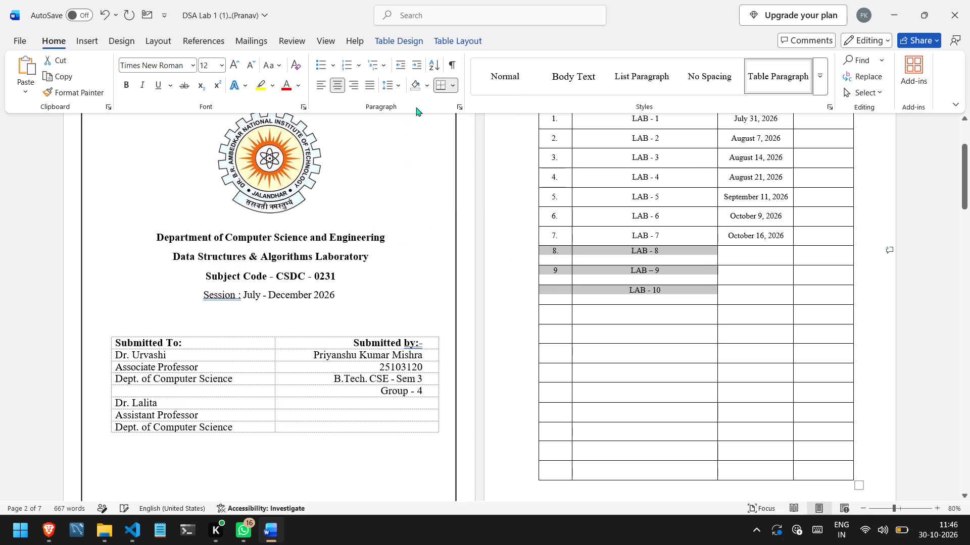
Enter the date October 23, 2026 in the LAB - 8 row of the INDEX table.
left_click(743, 249)
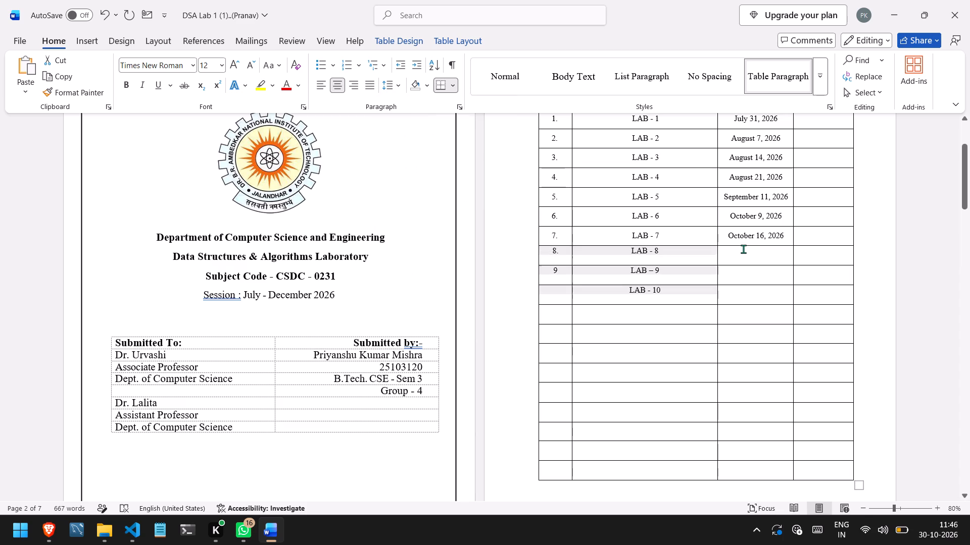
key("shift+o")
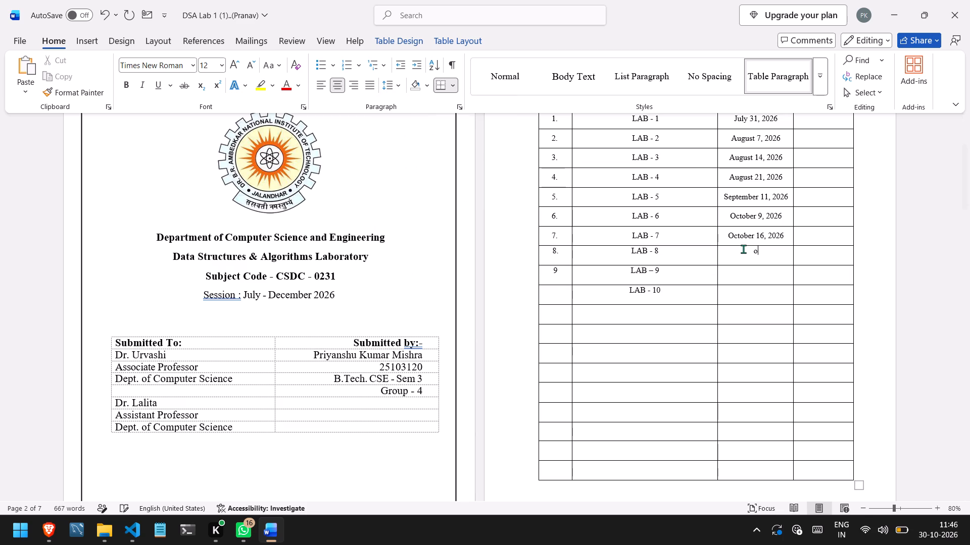
key("BackSpace")
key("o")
key("BackSpace")
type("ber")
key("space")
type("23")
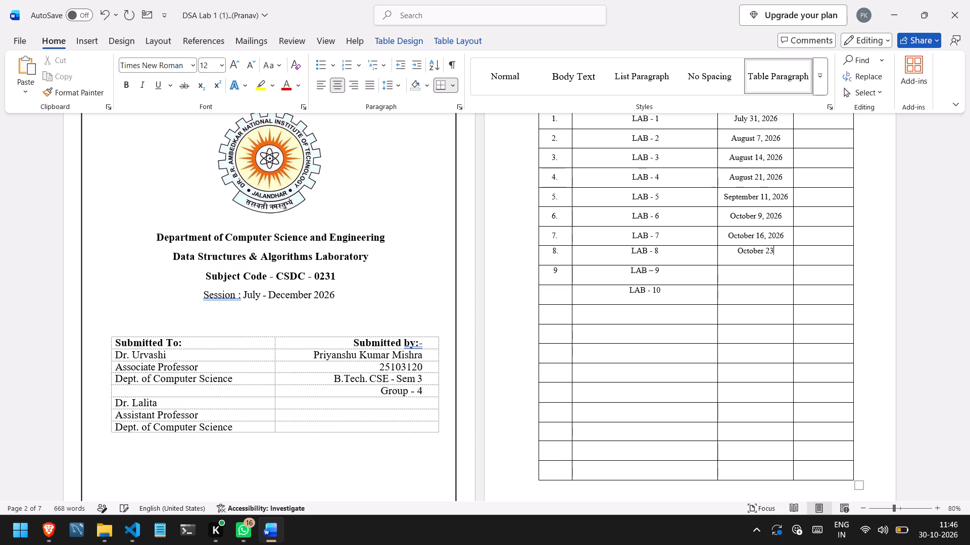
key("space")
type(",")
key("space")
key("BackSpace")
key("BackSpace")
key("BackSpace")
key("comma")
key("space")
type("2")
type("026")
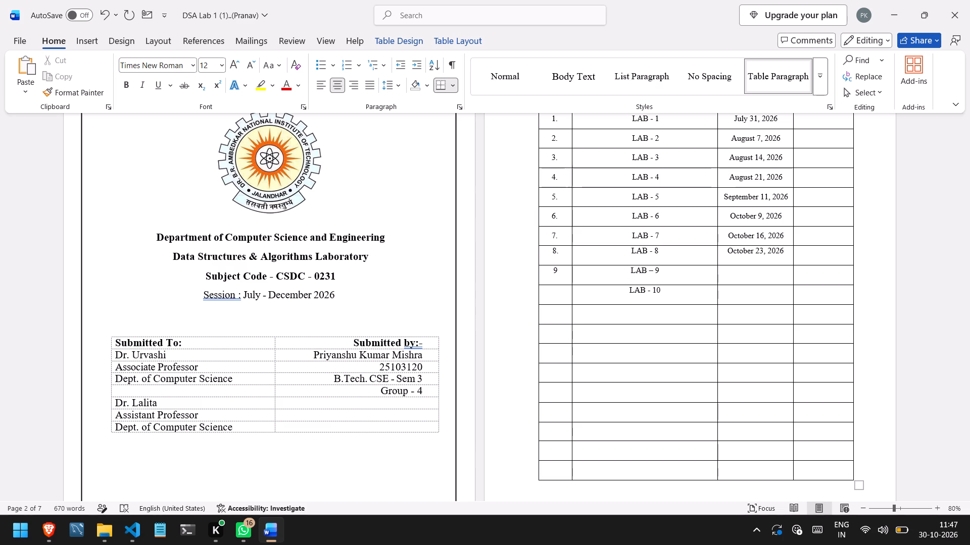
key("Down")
Enter the date October 30, 2026 in the LAB - 9 row of the INDEX table.
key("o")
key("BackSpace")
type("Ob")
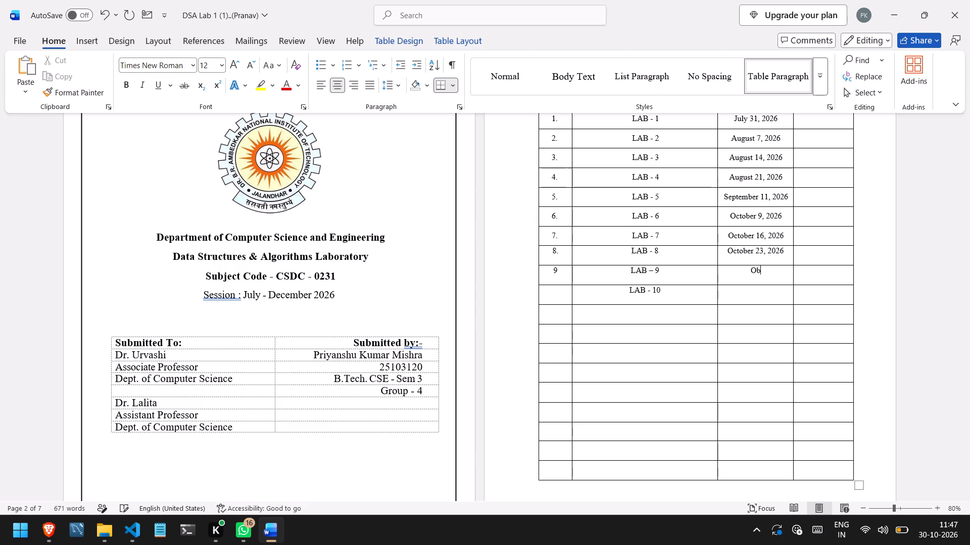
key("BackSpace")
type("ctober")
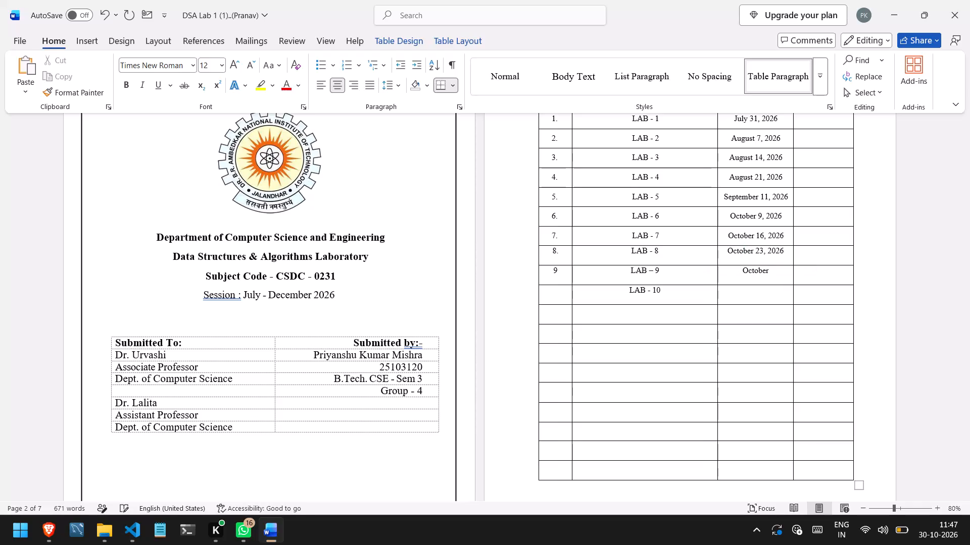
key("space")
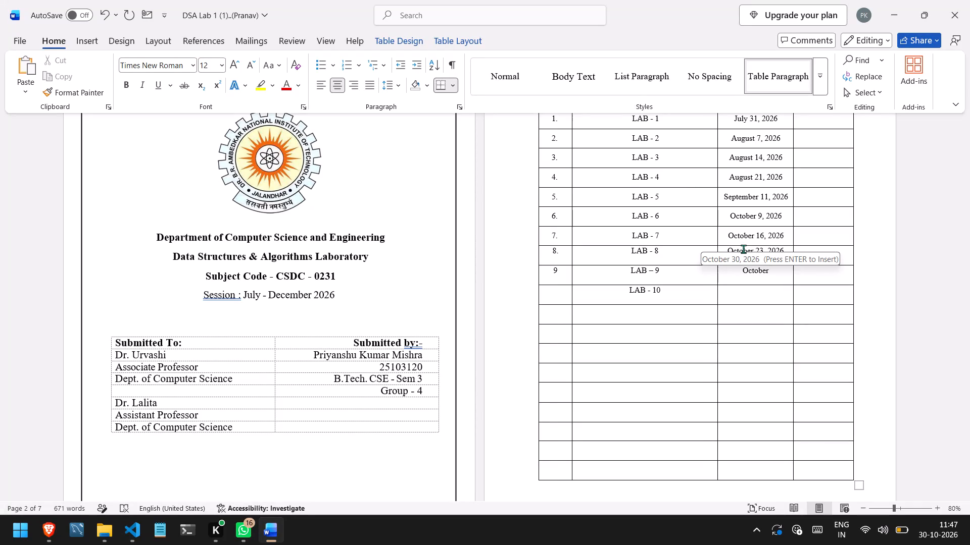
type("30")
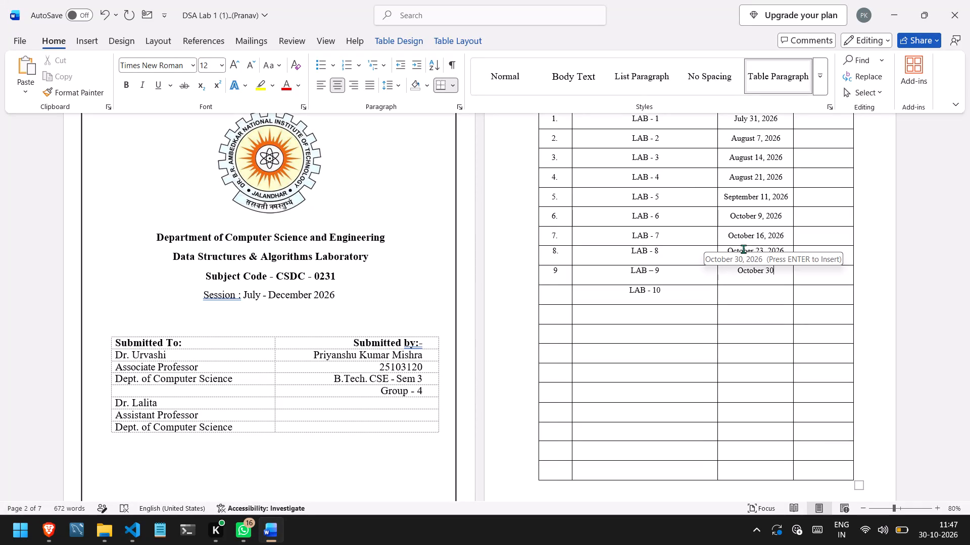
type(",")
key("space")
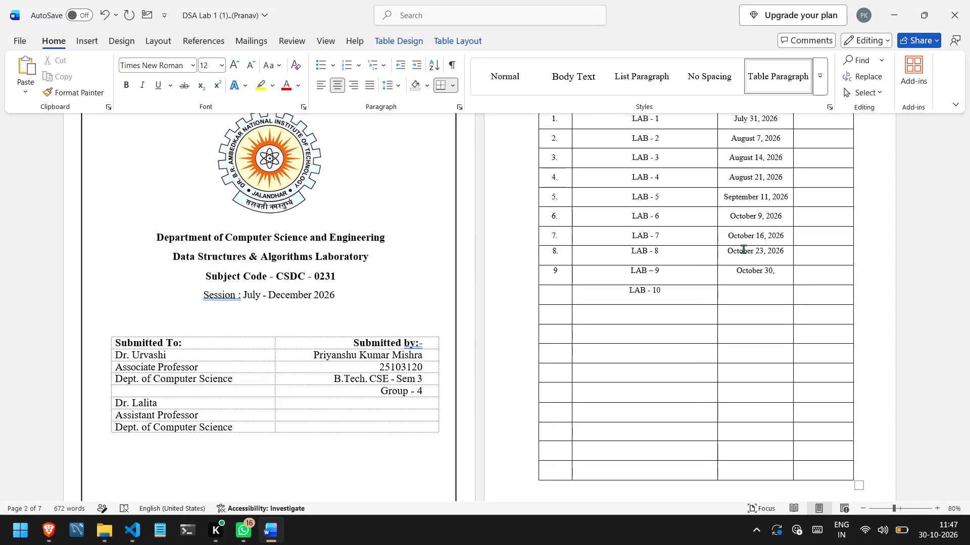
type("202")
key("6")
Enter the date October 6, 2026 in the LAB - 10 row of the INDEX table.
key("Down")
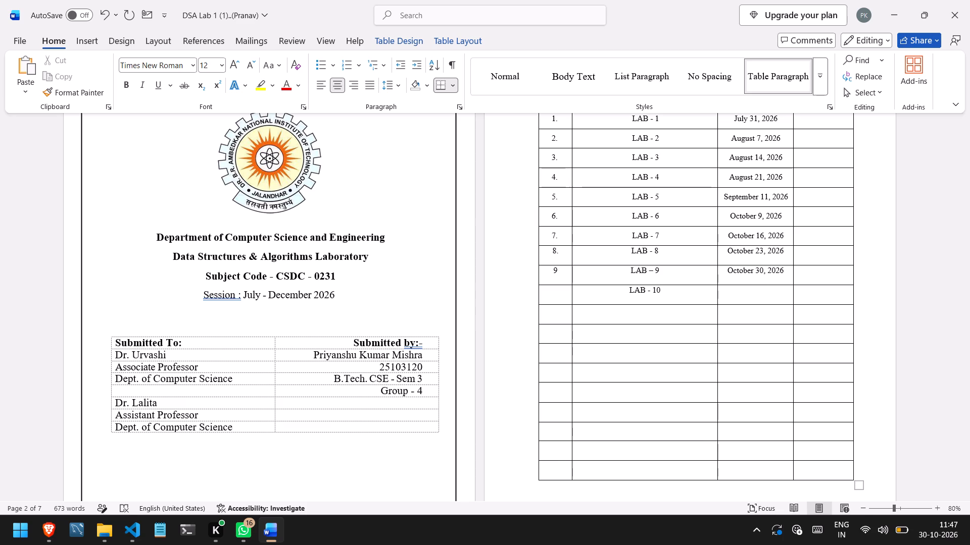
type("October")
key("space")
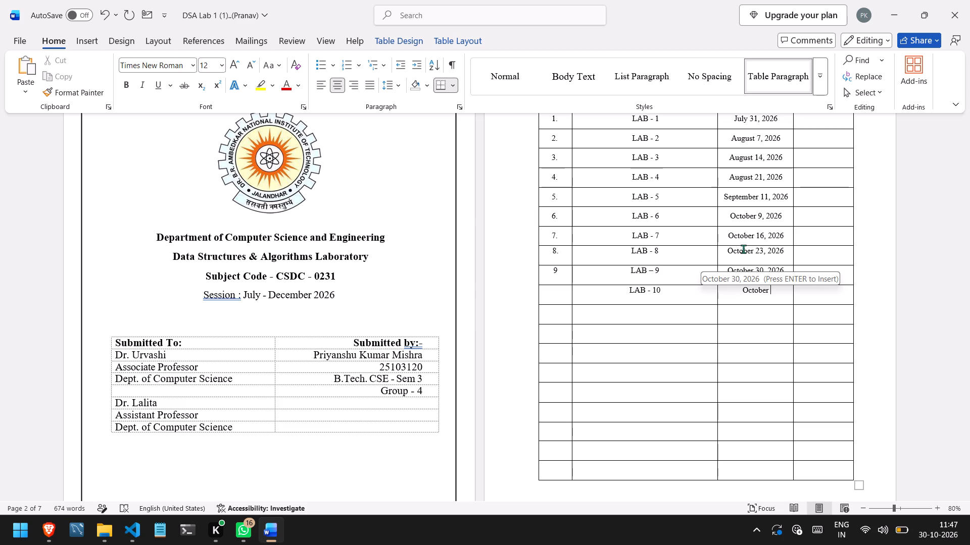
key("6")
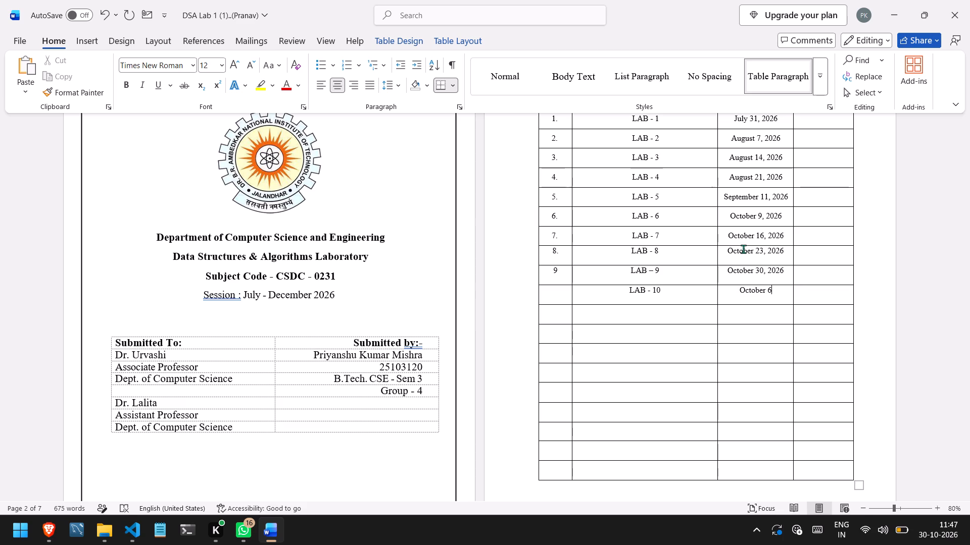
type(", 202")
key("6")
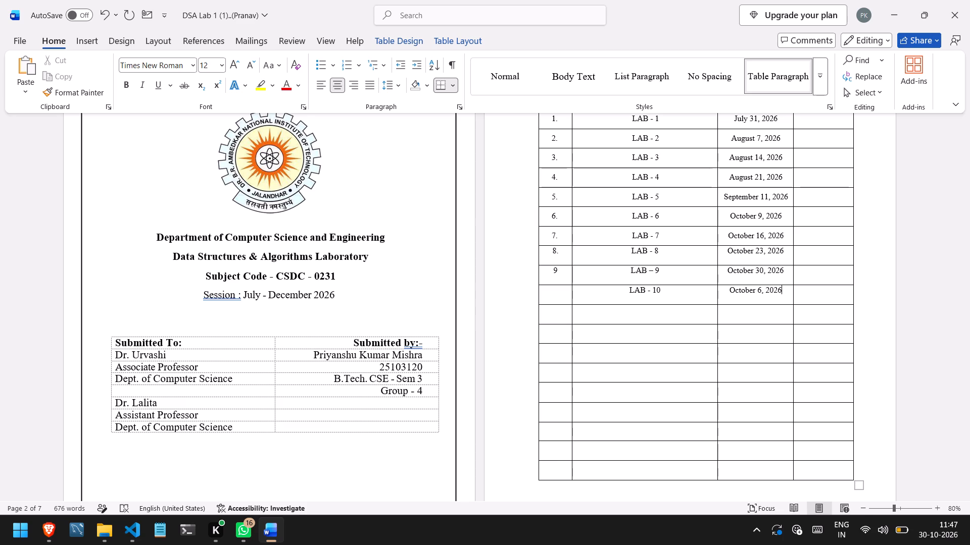
Enter the serial number 10 in the LAB - 10 row of the INDEX table.
left_click(560, 292)
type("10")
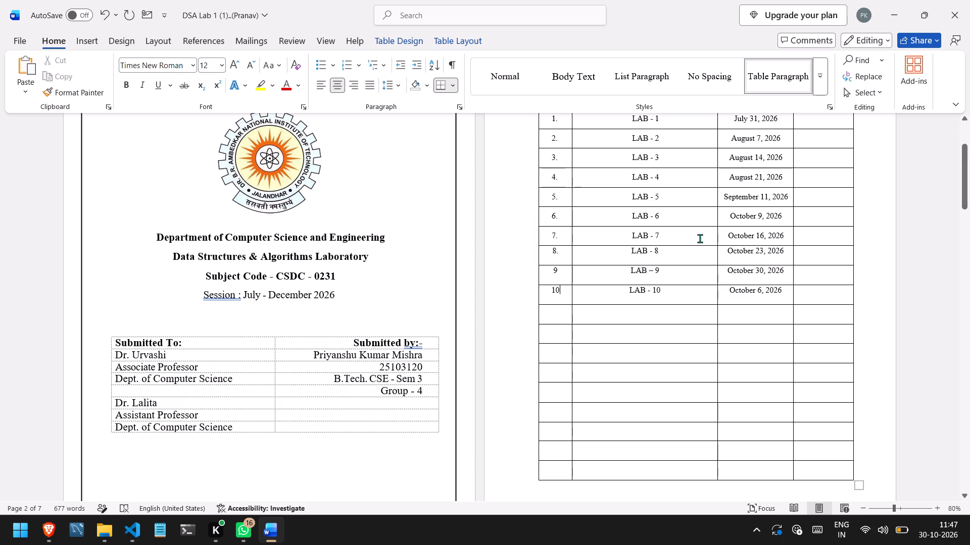
Copy the space-before value from the LAB - 7 title's paragraph settings, leaving those settings as they are.
left_click_drag(682, 236, 573, 231)
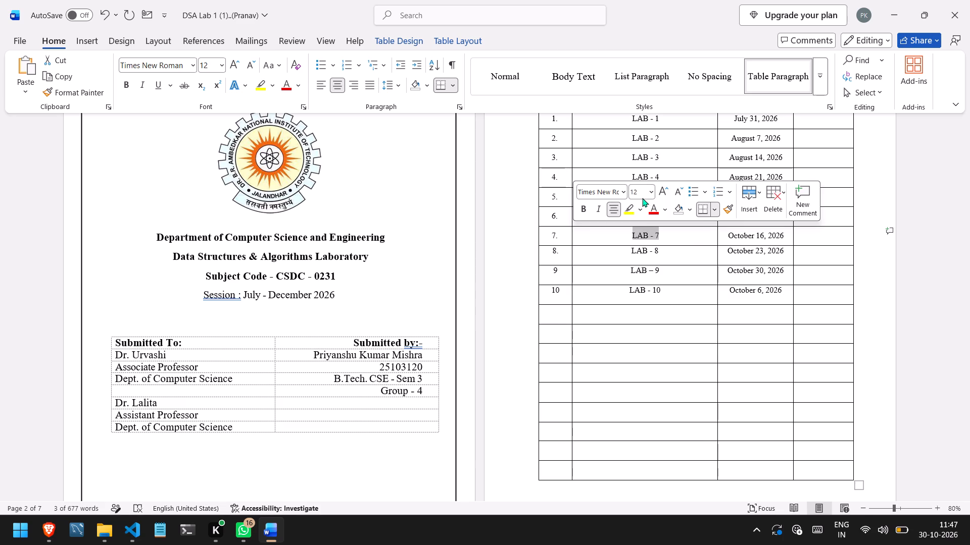
left_click(401, 88)
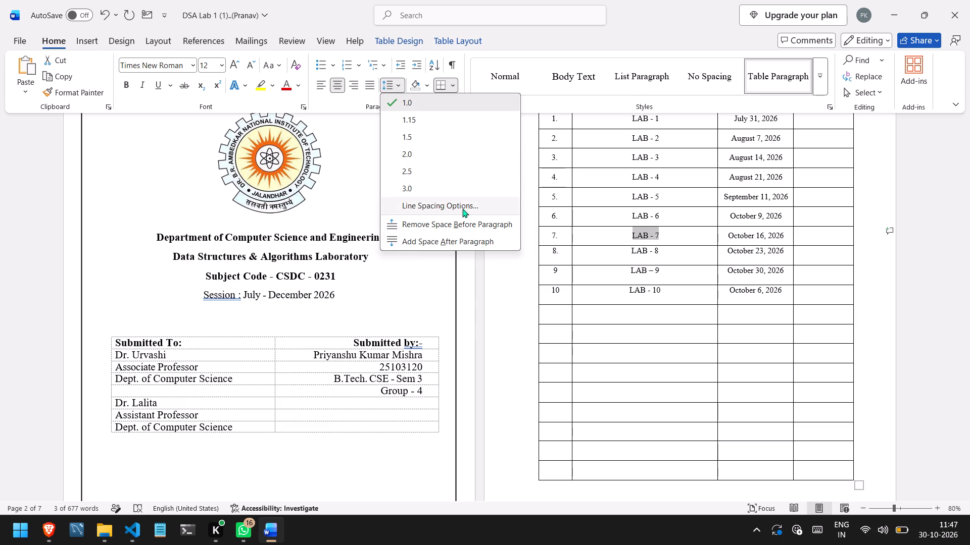
left_click(462, 207)
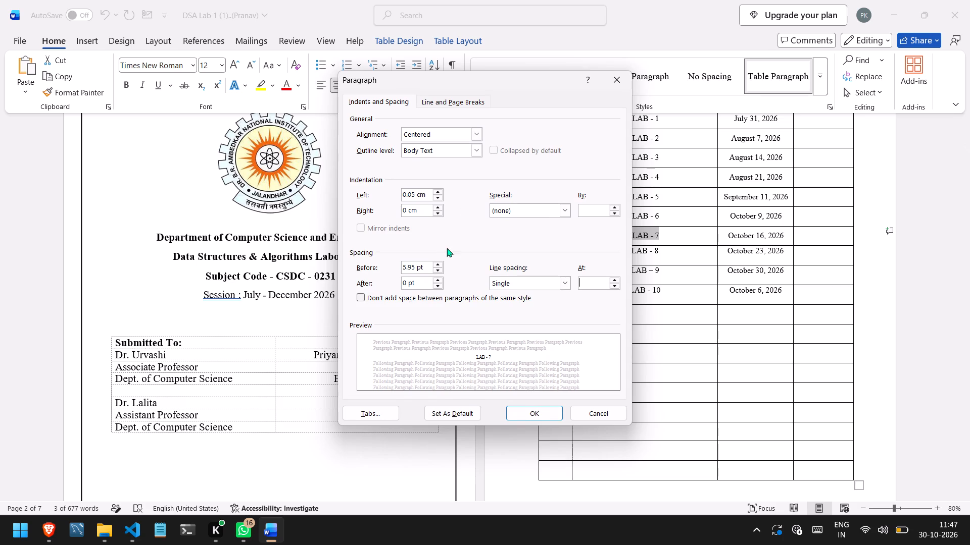
left_click_drag(423, 269, 376, 271)
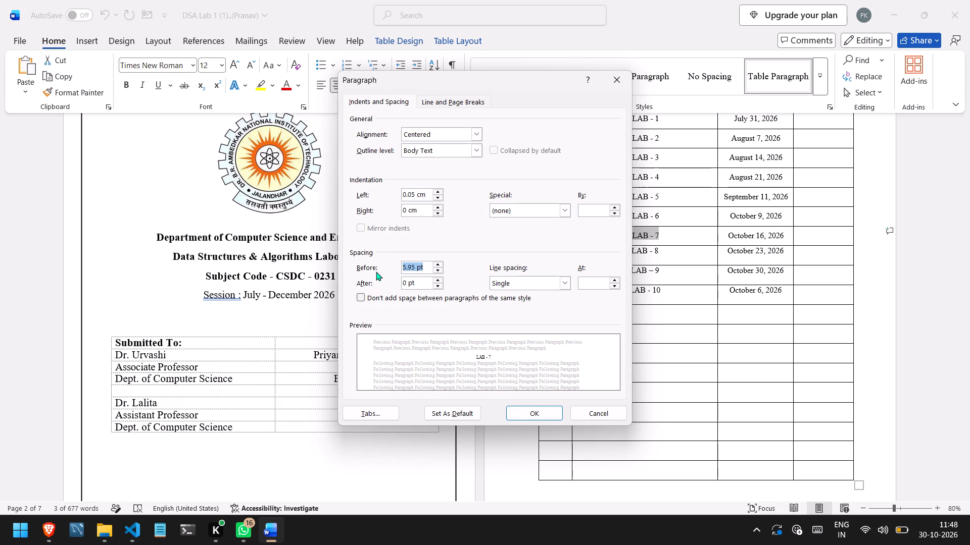
key("ctrl+c")
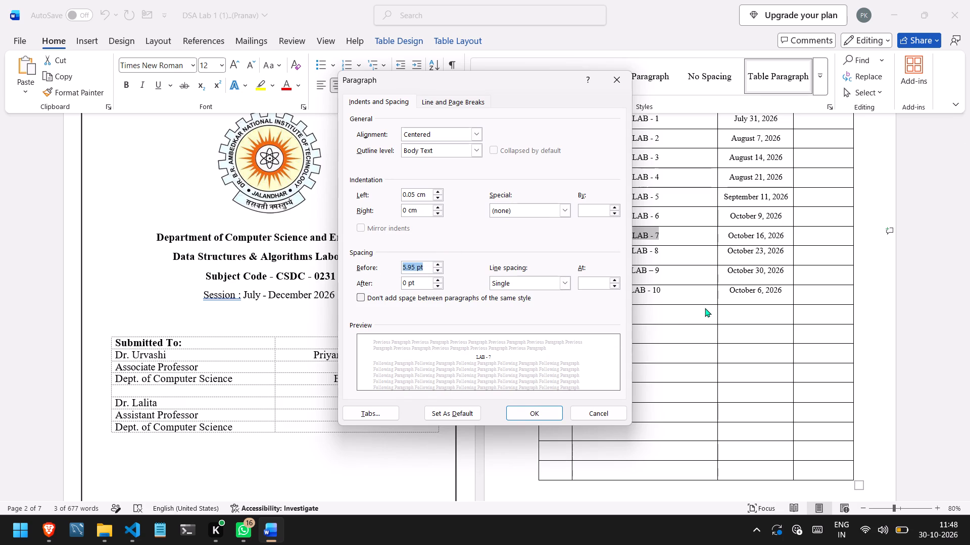
left_click(705, 308)
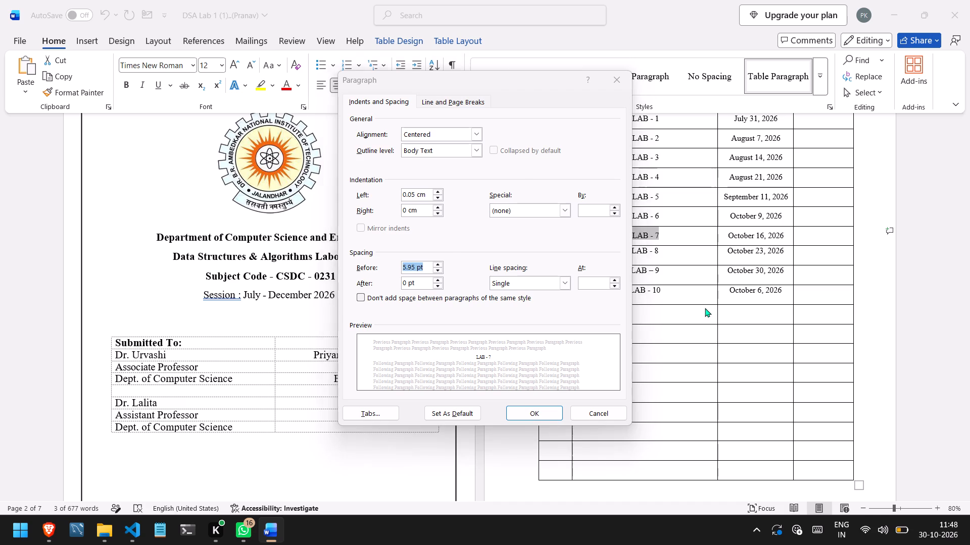
left_click(604, 416)
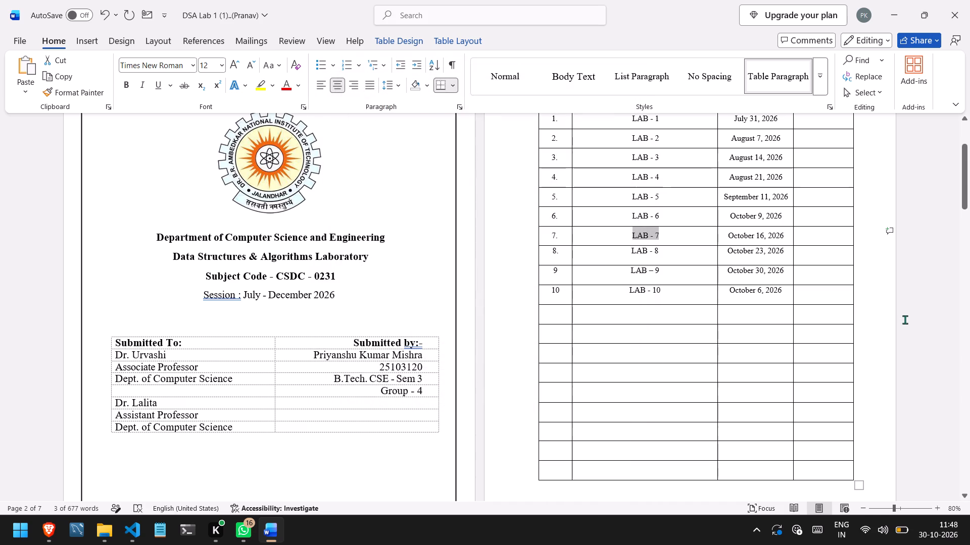
Set the paragraph spacing before to 5.95 pt for the serial number, title and date cells of the LAB - 8 to LAB - 10 rows.
left_click_drag(792, 299, 607, 266)
key("ctrl+z")
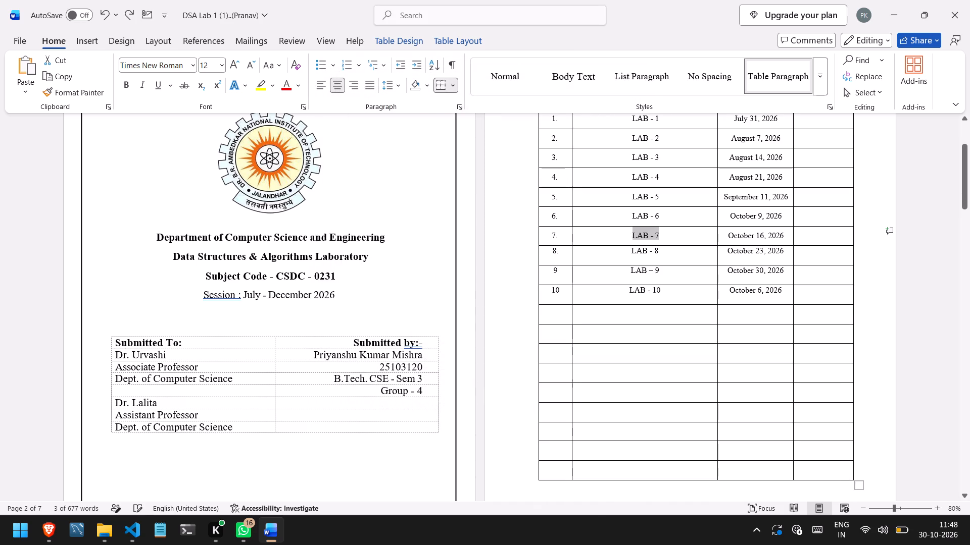
left_click(786, 292)
left_click_drag(786, 292, 554, 251)
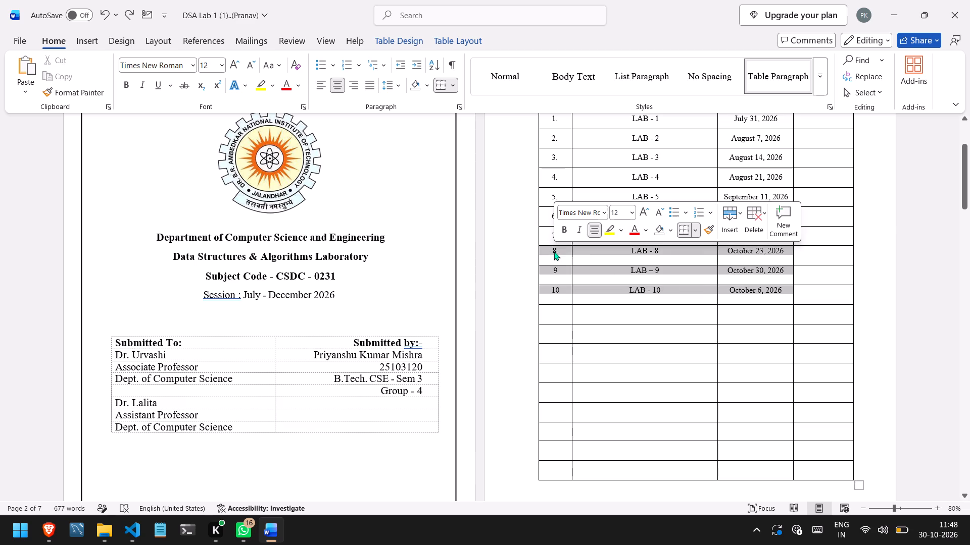
left_click(398, 85)
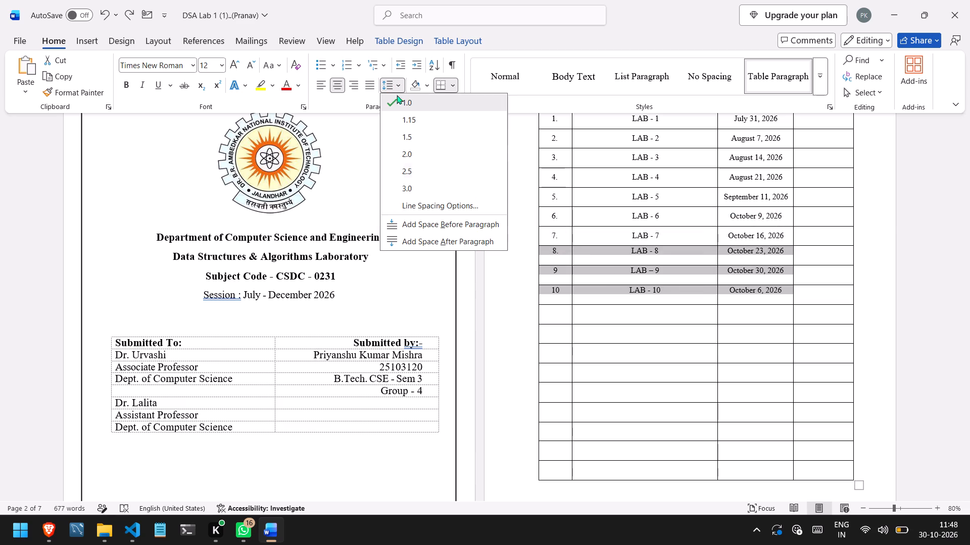
left_click(448, 205)
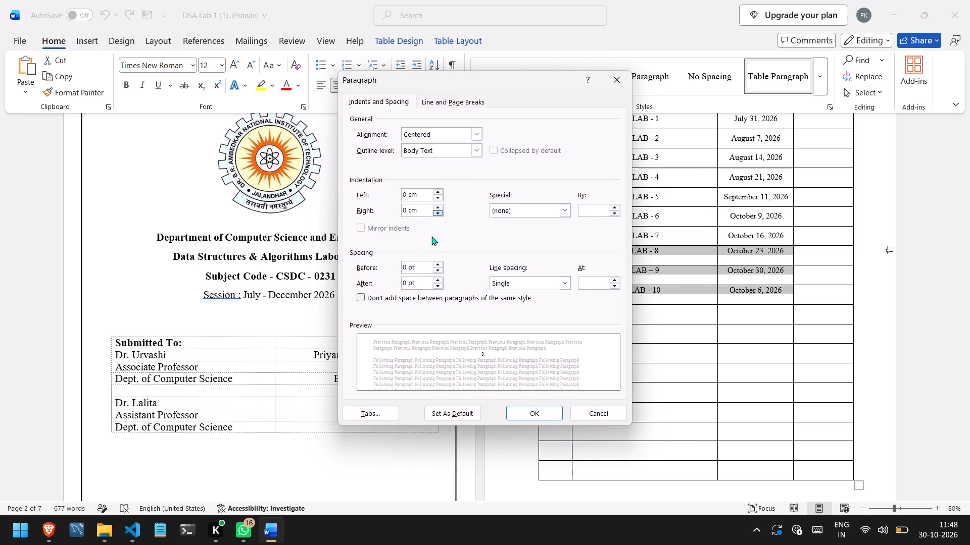
left_click_drag(419, 269, 372, 271)
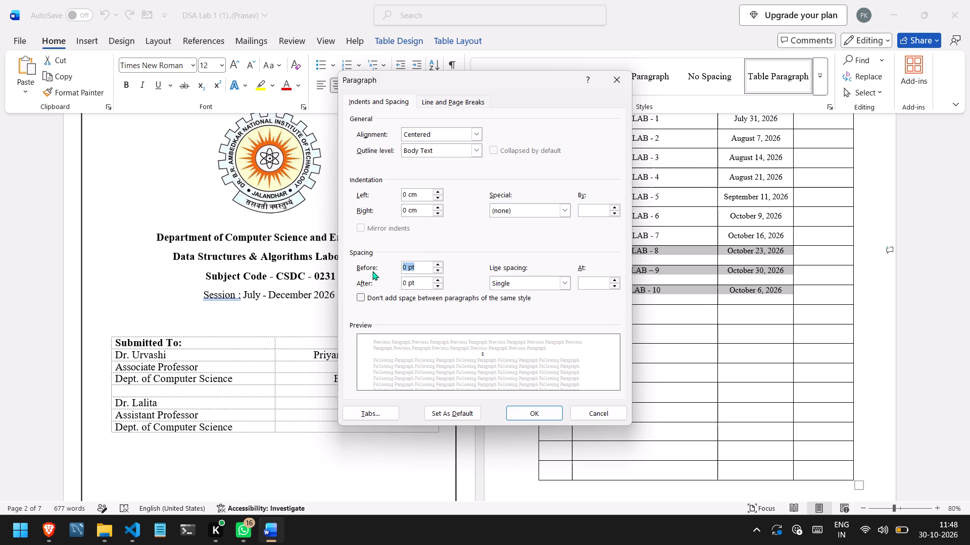
key("ctrl+v")
left_click(541, 415)
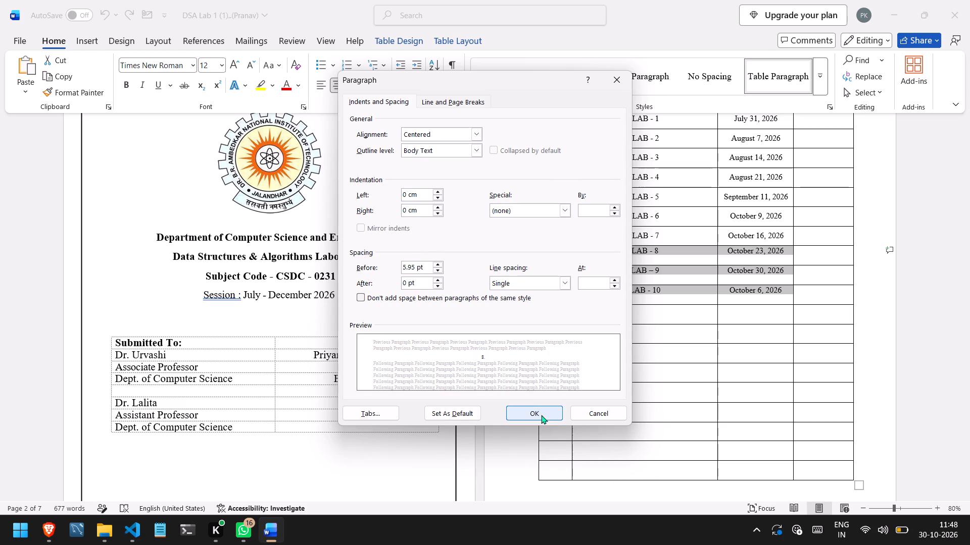
left_click(505, 356)
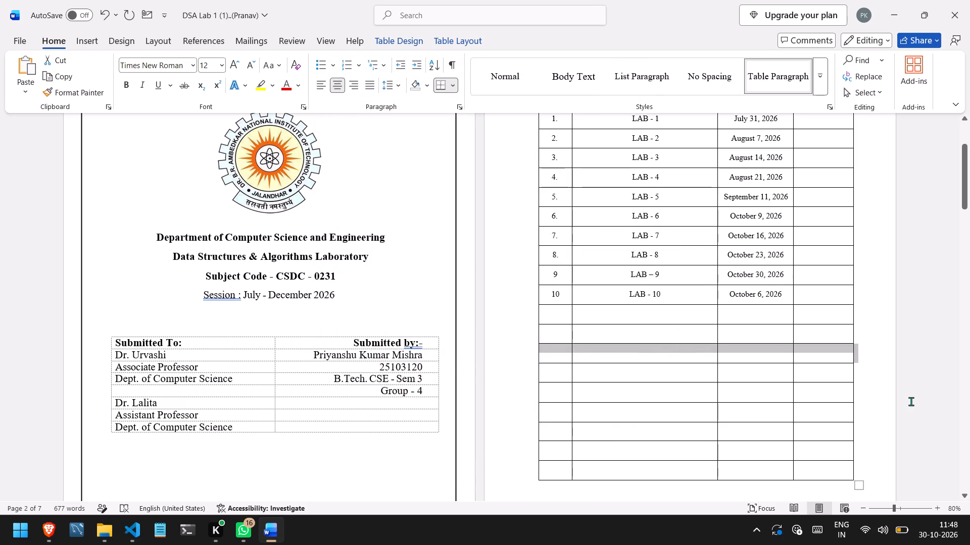
Look over the INDEX table and the cover page, checking the row alignment and entries.
scroll(911, 401, "up", 1)
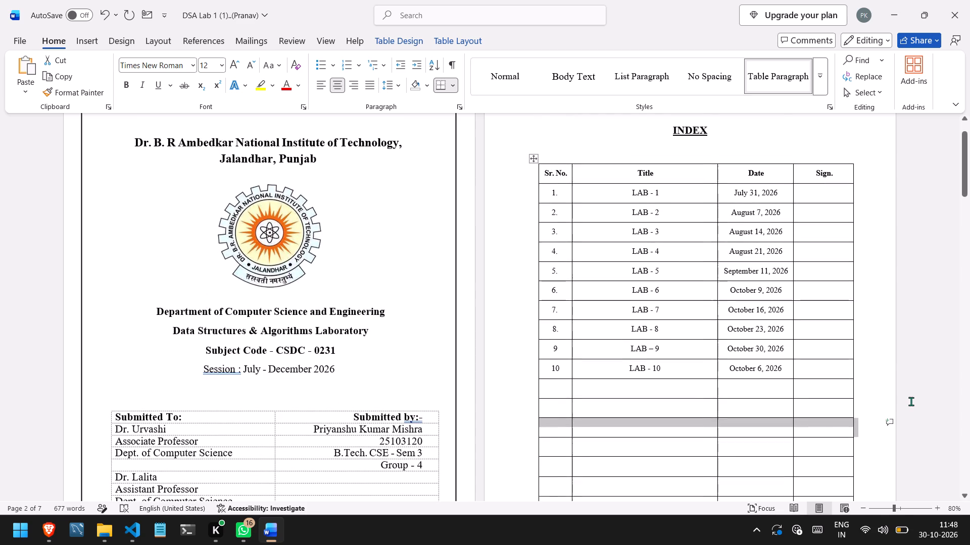
scroll(911, 401, "up", 2, "ctrl")
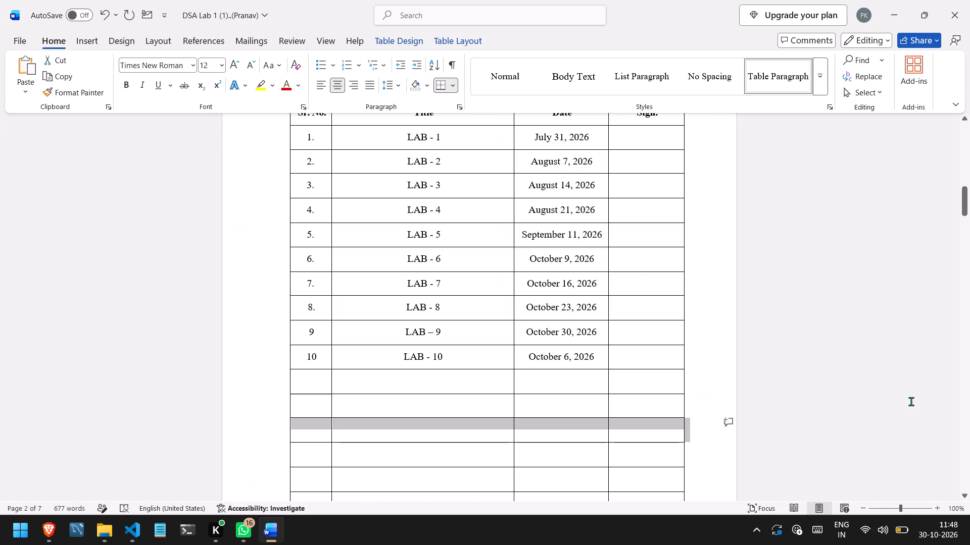
scroll(911, 401, "up", 1)
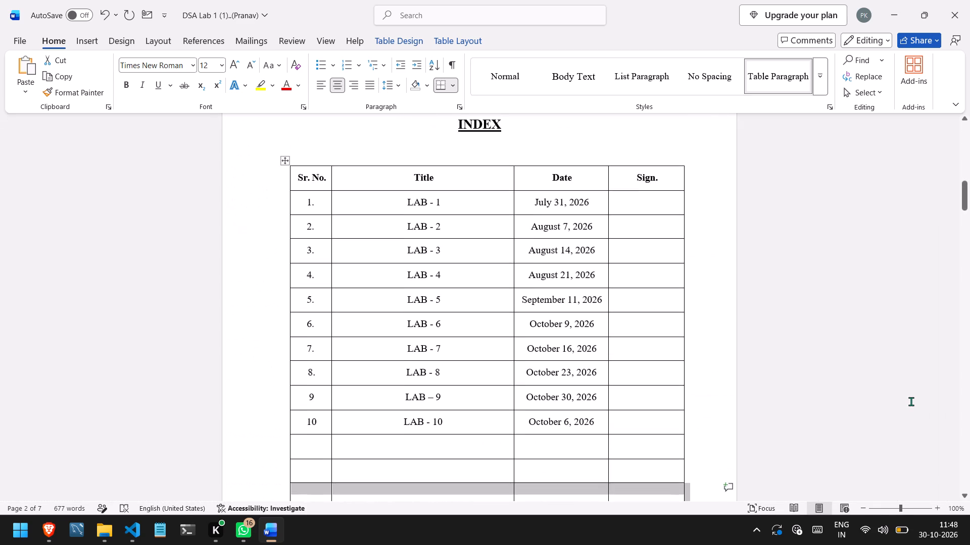
scroll(911, 401, "up", 2)
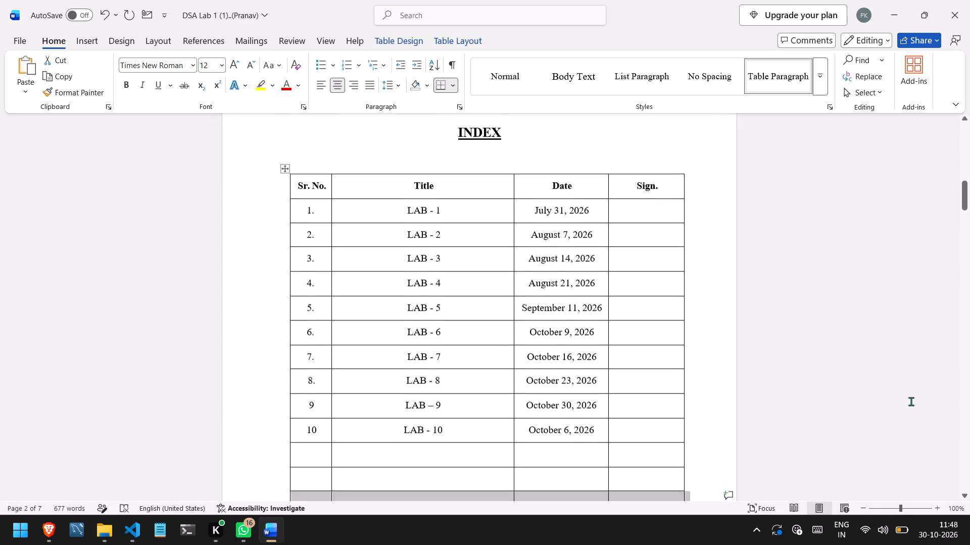
scroll(911, 401, "up", 1)
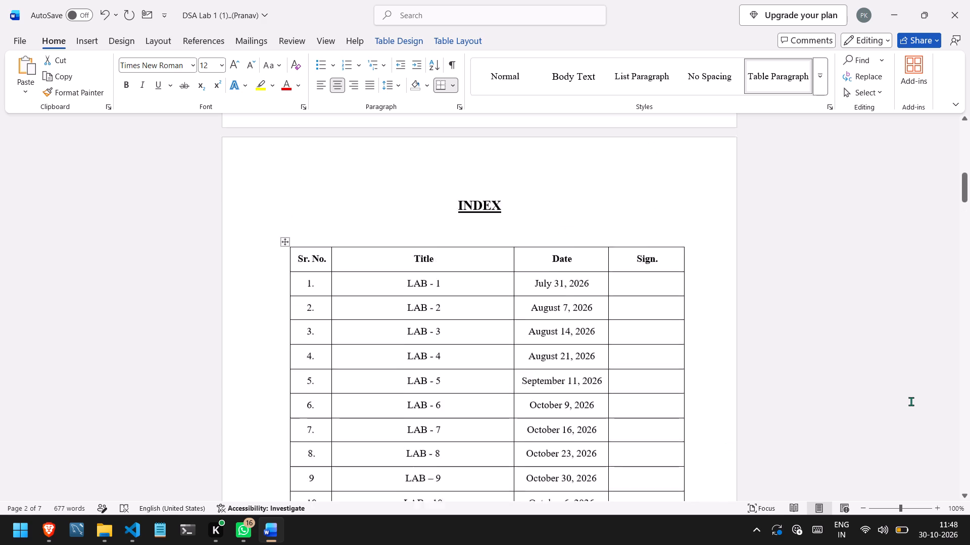
scroll(911, 401, "down", 2)
scroll(911, 401, "down", 2, "ctrl")
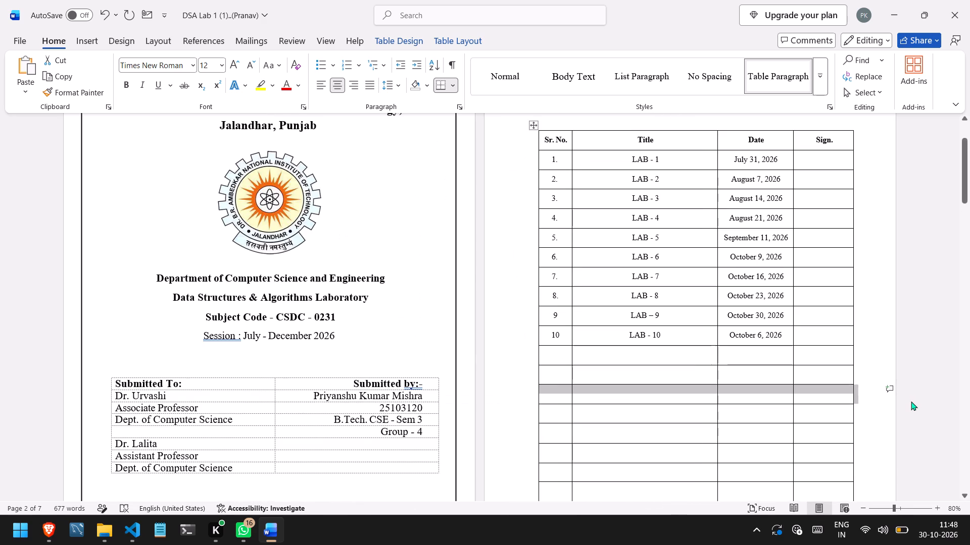
left_click(730, 460)
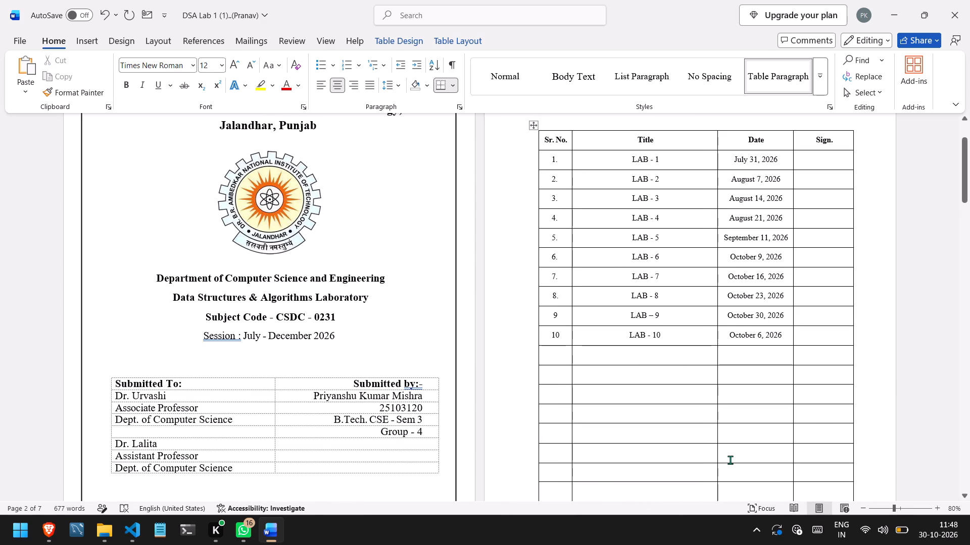
scroll(730, 460, "right", 1)
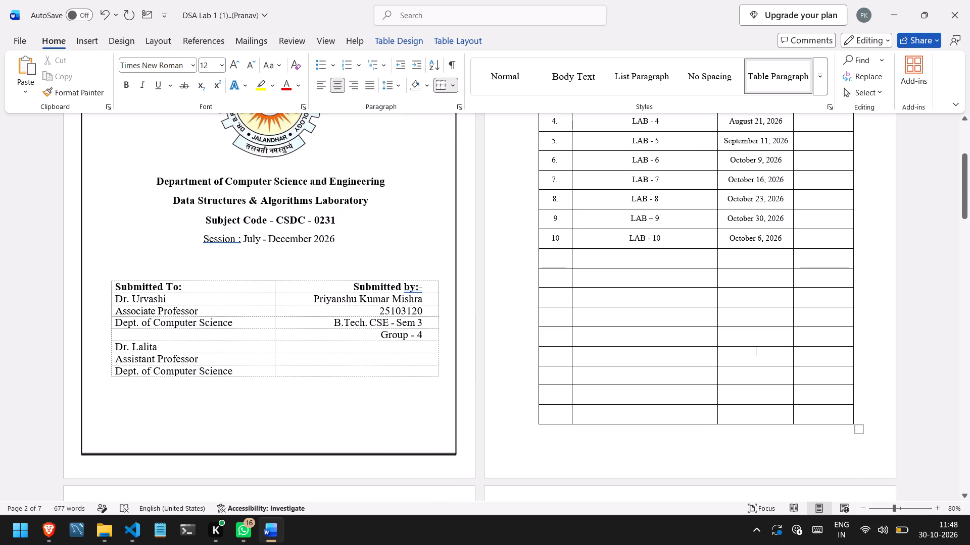
Set the paragraph spacing before to 5.95 pt for the serial number, title and date cells of the empty rows below LAB - 10.
left_click_drag(546, 255, 807, 431)
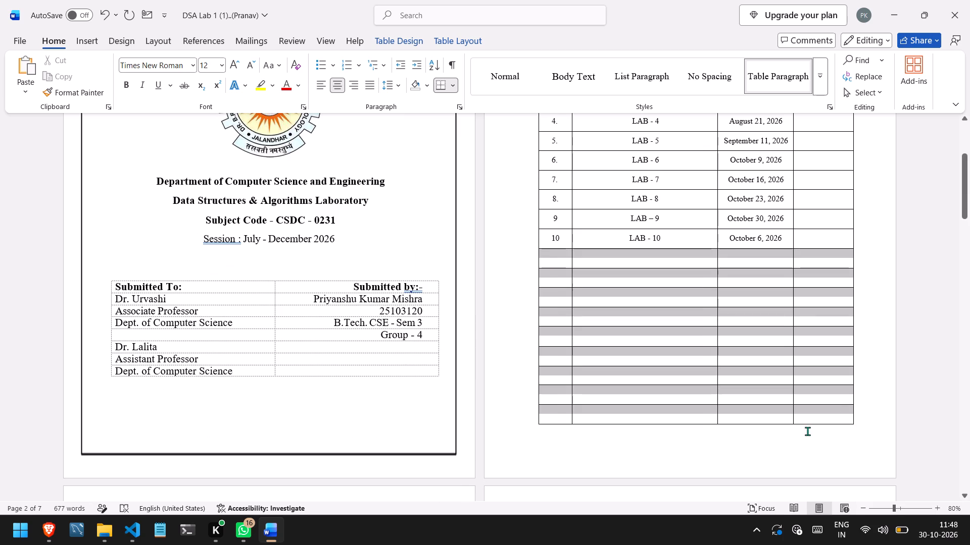
left_click_drag(807, 431, 779, 417)
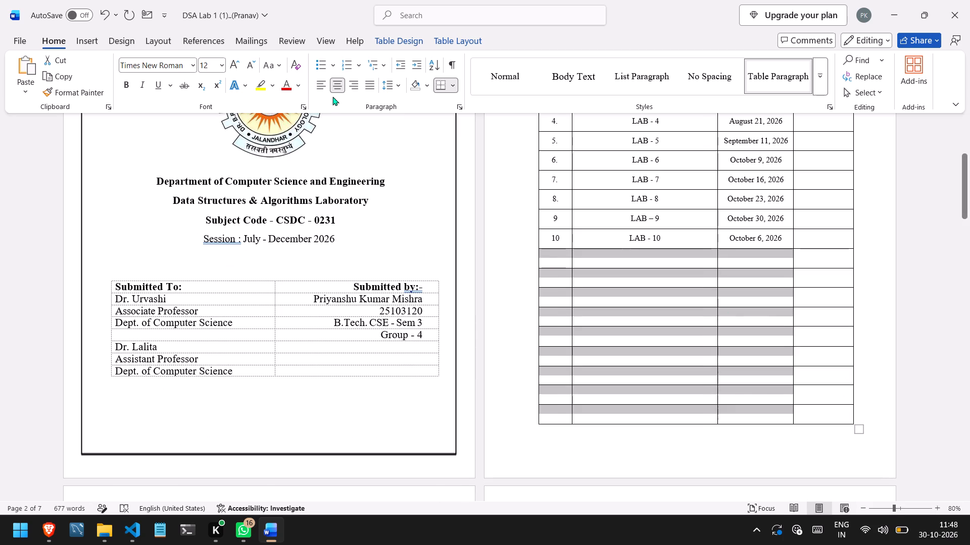
left_click(335, 88)
left_click(335, 88)
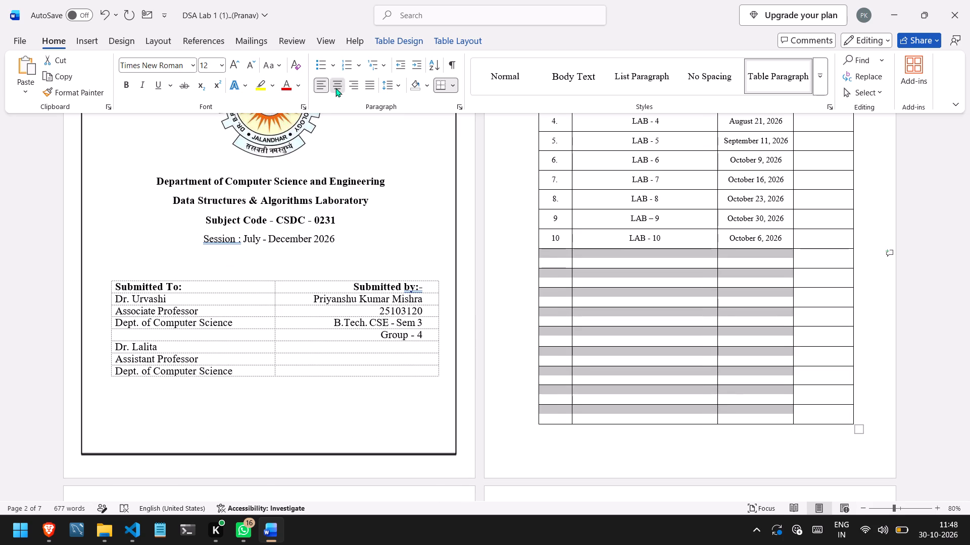
left_click(399, 87)
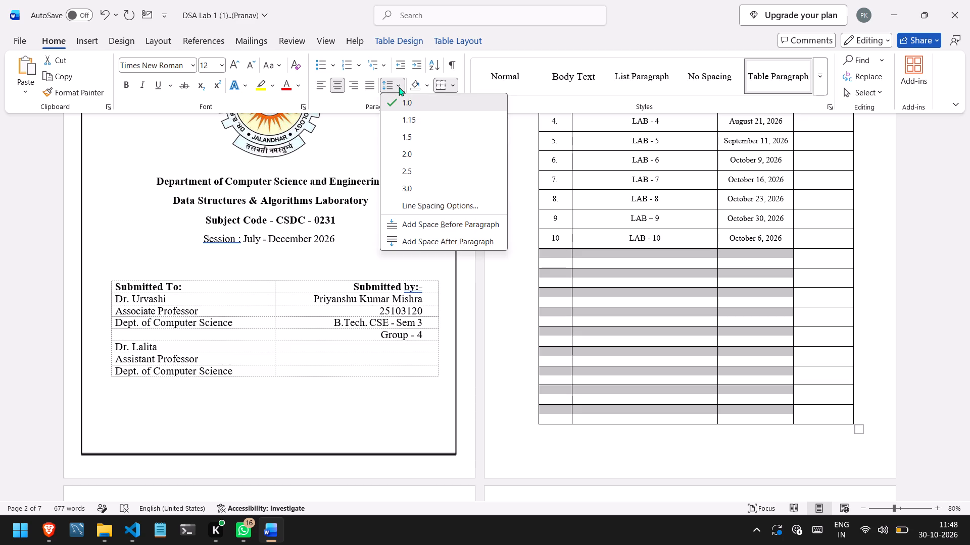
left_click(450, 204)
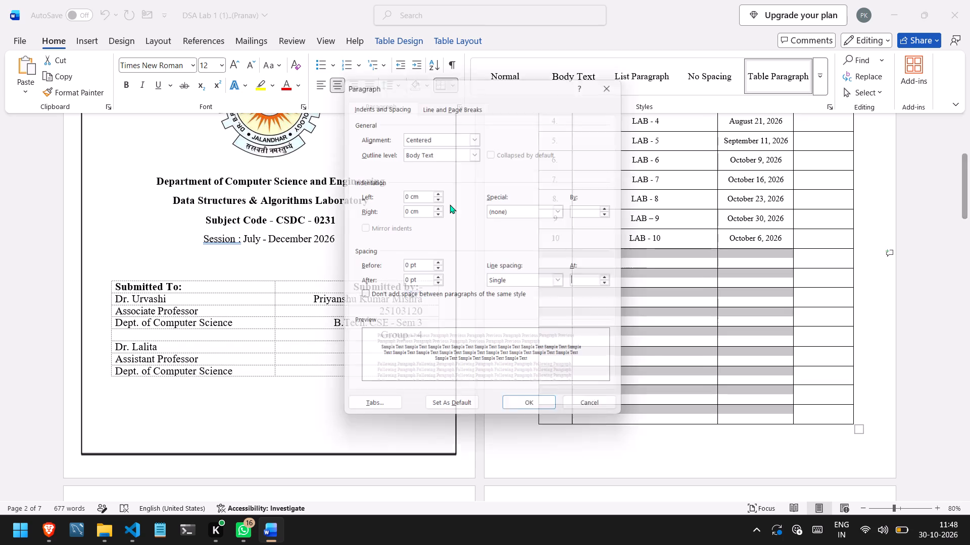
left_click_drag(418, 269, 403, 270)
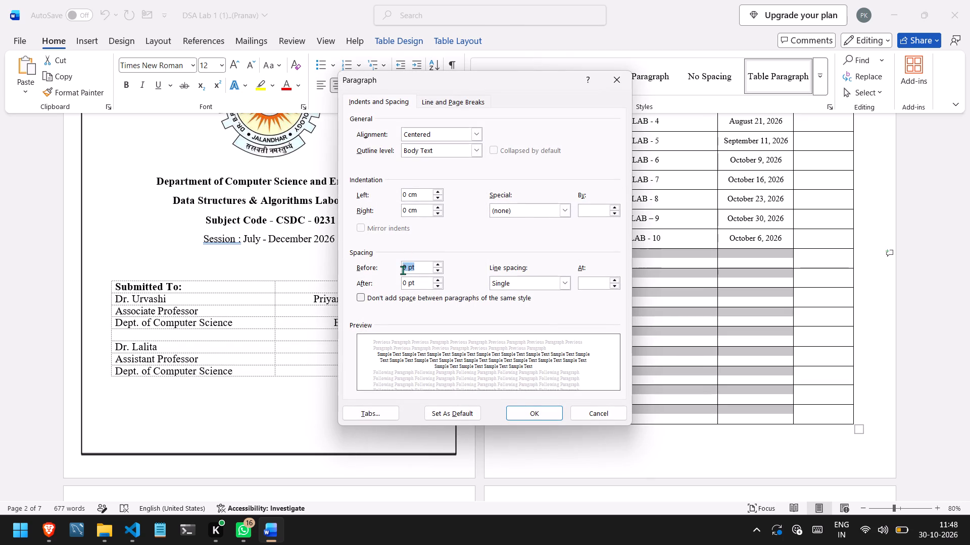
key("ctrl+v")
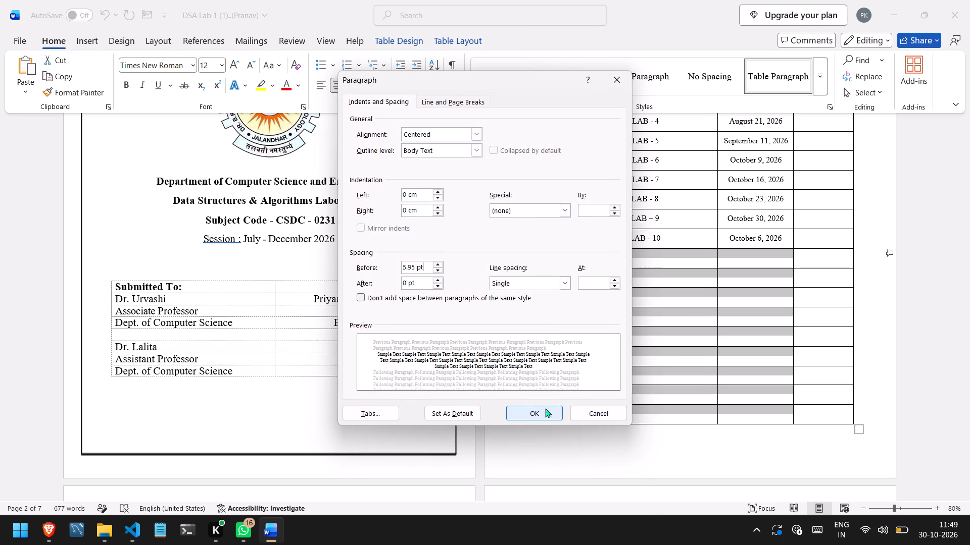
left_click(541, 416)
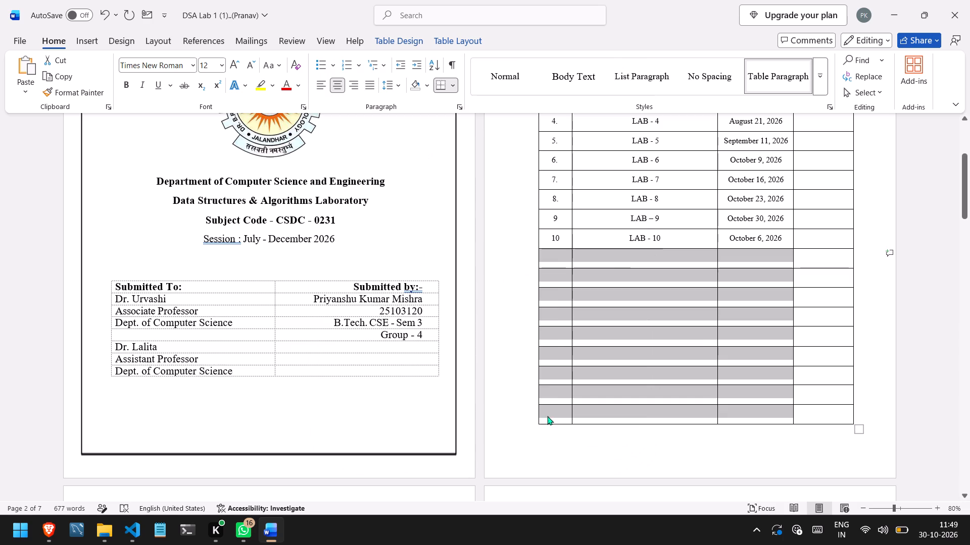
left_click(521, 387)
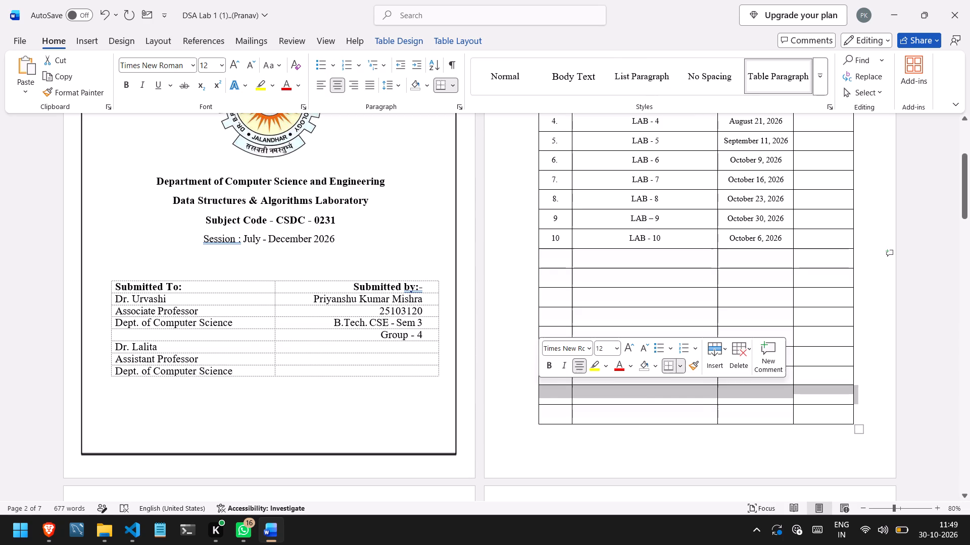
left_click(672, 316)
key("ctrl+a")
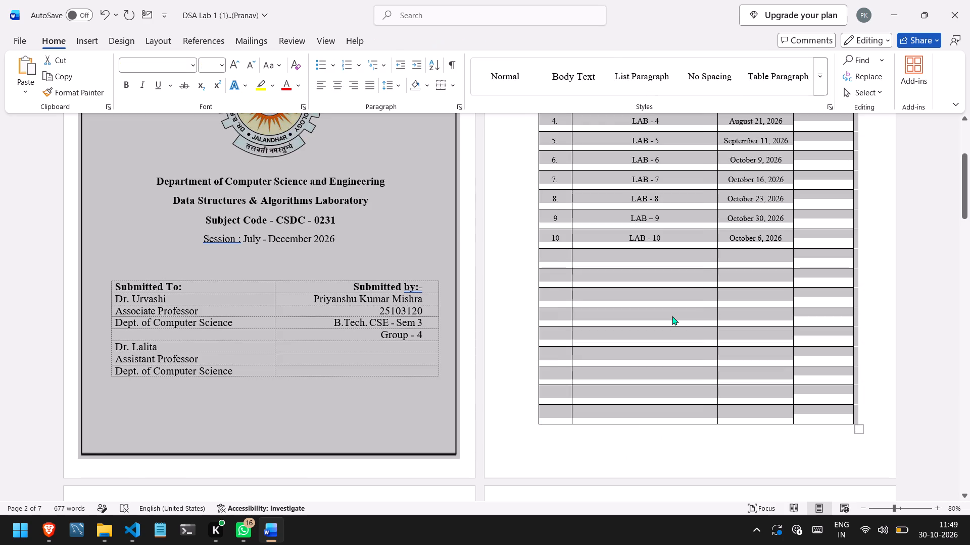
scroll(672, 316, "right", 1)
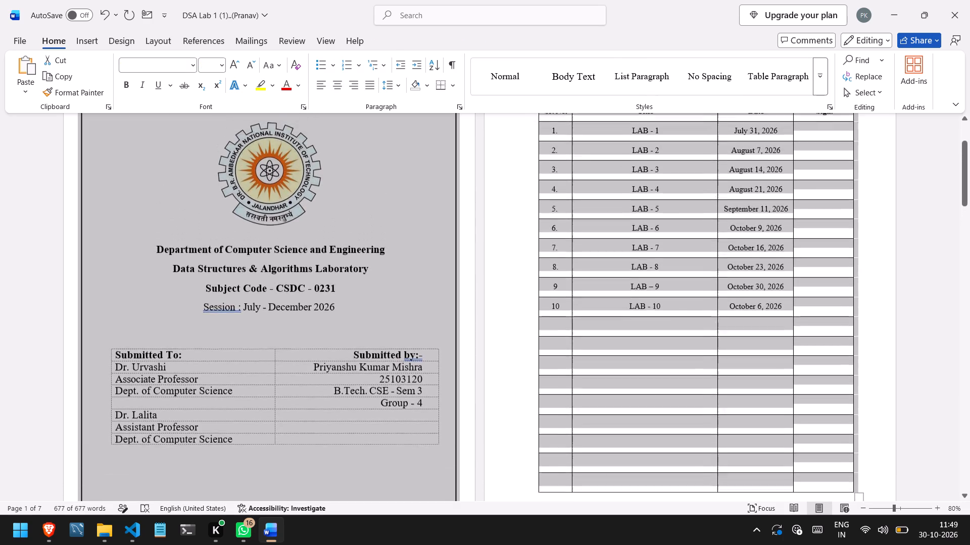
scroll(672, 316, "right", 1)
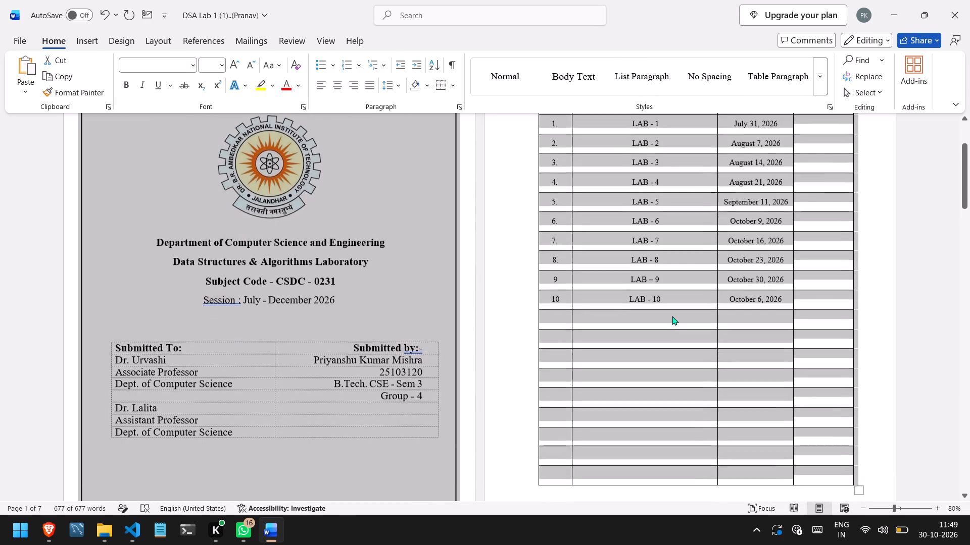
scroll(672, 316, "right", 1)
scroll(672, 316, "down", 1, "ctrl")
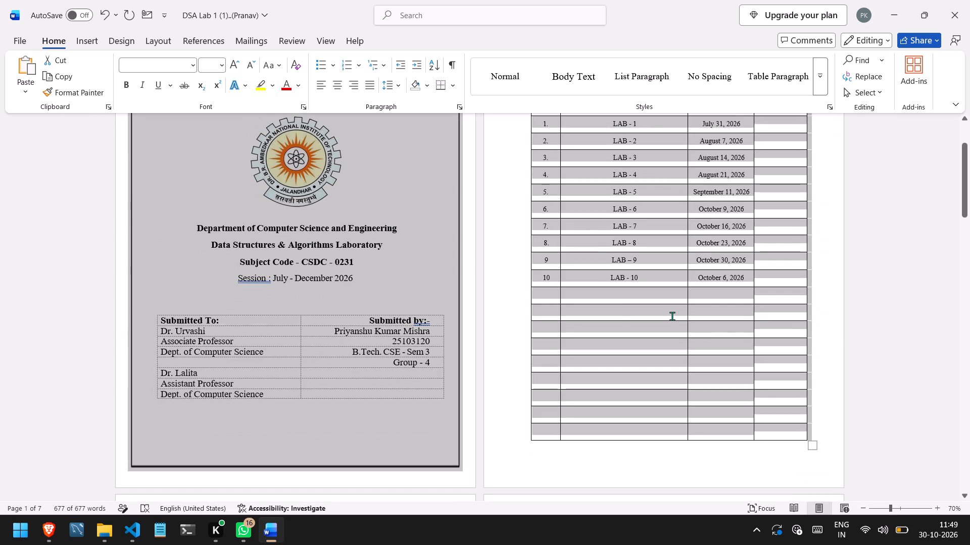
scroll(672, 316, "up", 1)
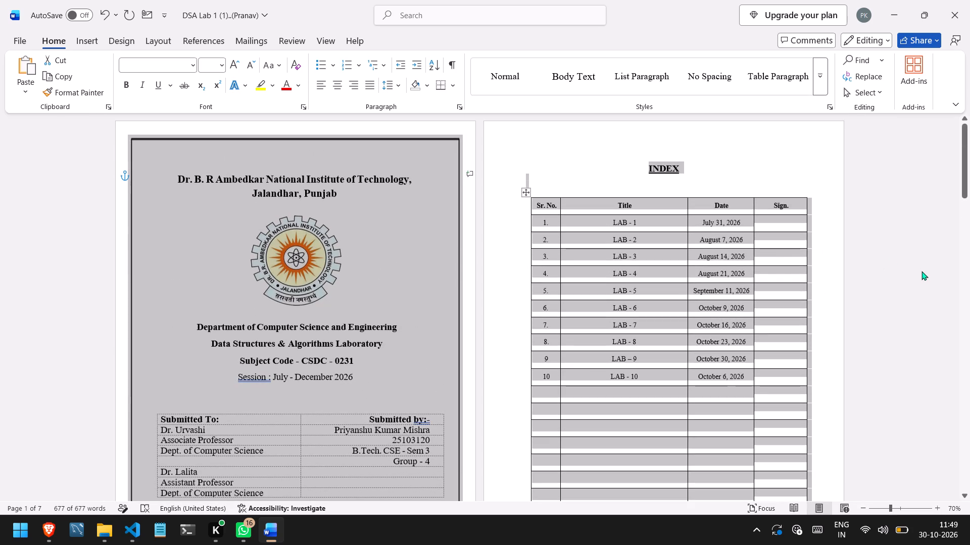
left_click(922, 271)
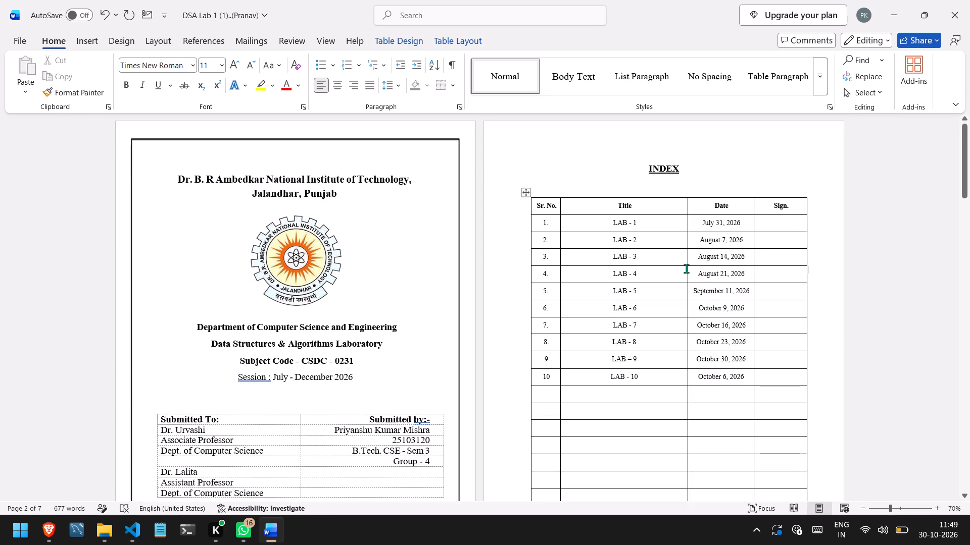